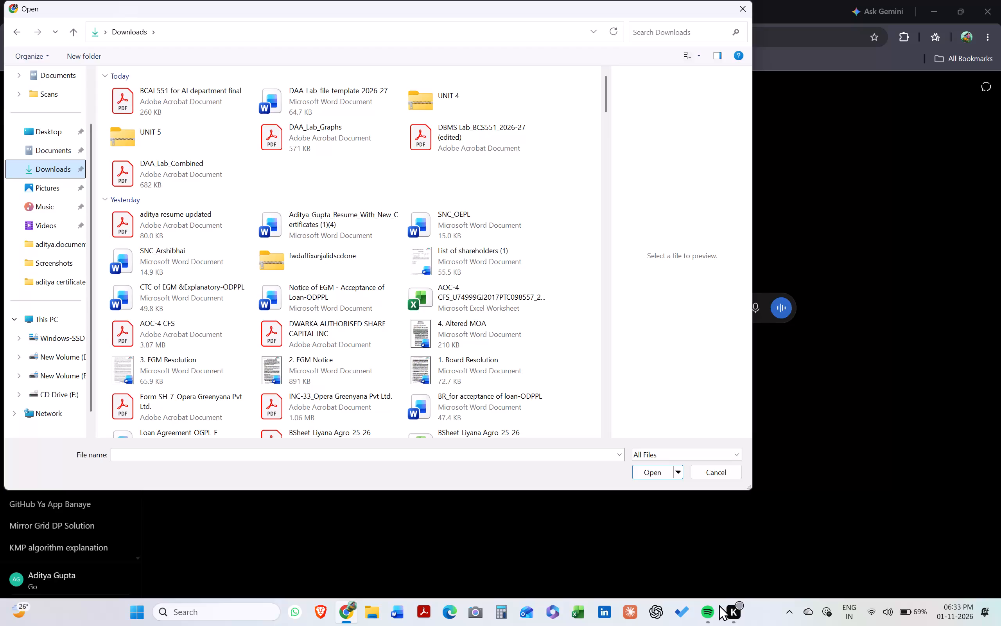
Attach the PDFs BCAI 551 for AI department final, DBMS Lab_BCS551_2026-27 (edited) and DAA_Lab_Combined from Downloads to the new chat.
{"action": "left_click", "coordinate": [203, 109]}
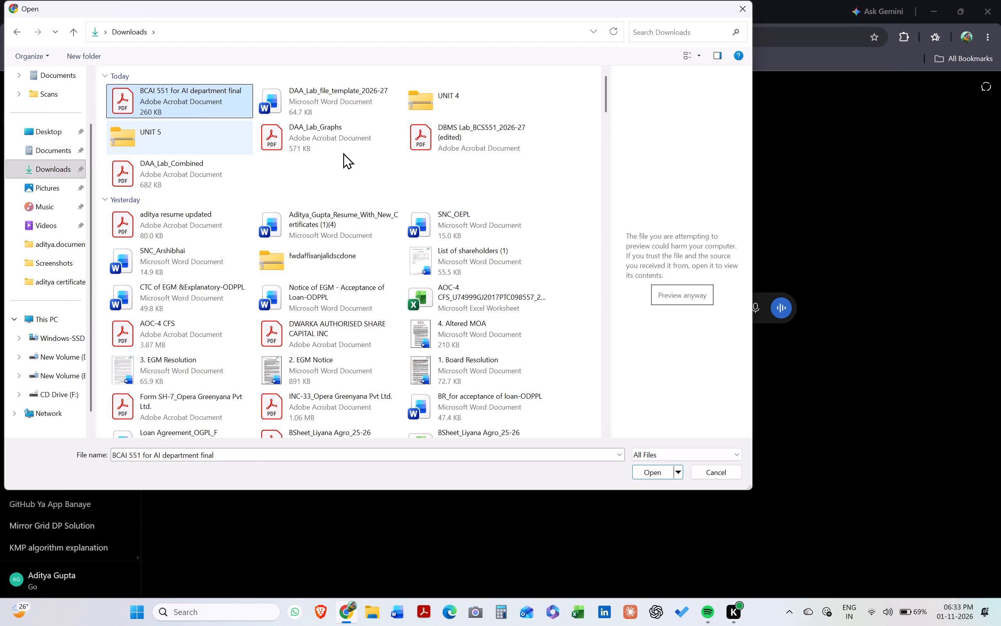
{"action": "left_click", "coordinate": [343, 153], "text": "ctrl"}
{"action": "left_click", "coordinate": [293, 133]}
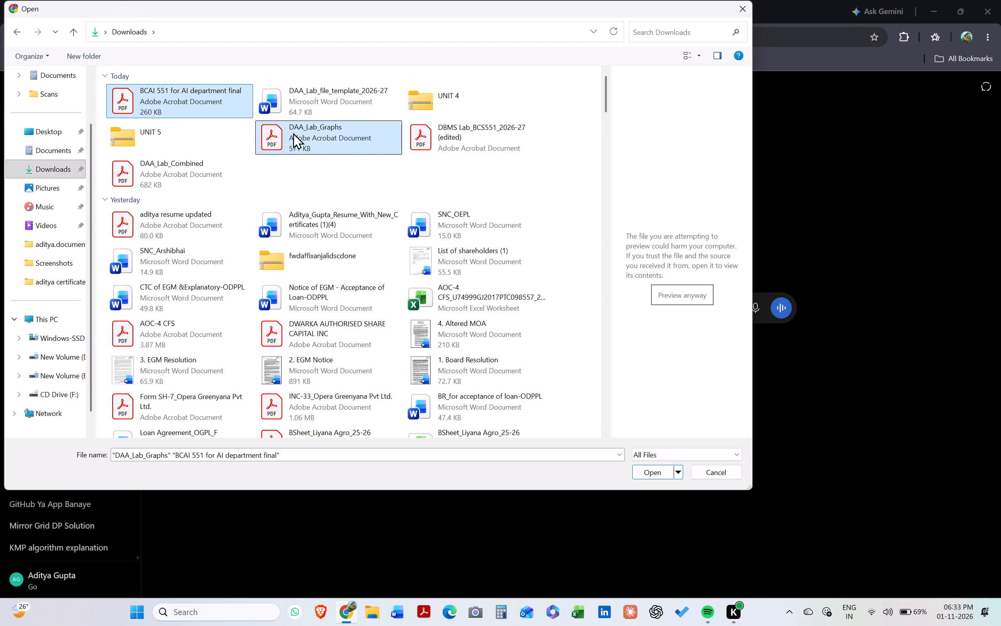
{"action": "left_click", "coordinate": [474, 134]}
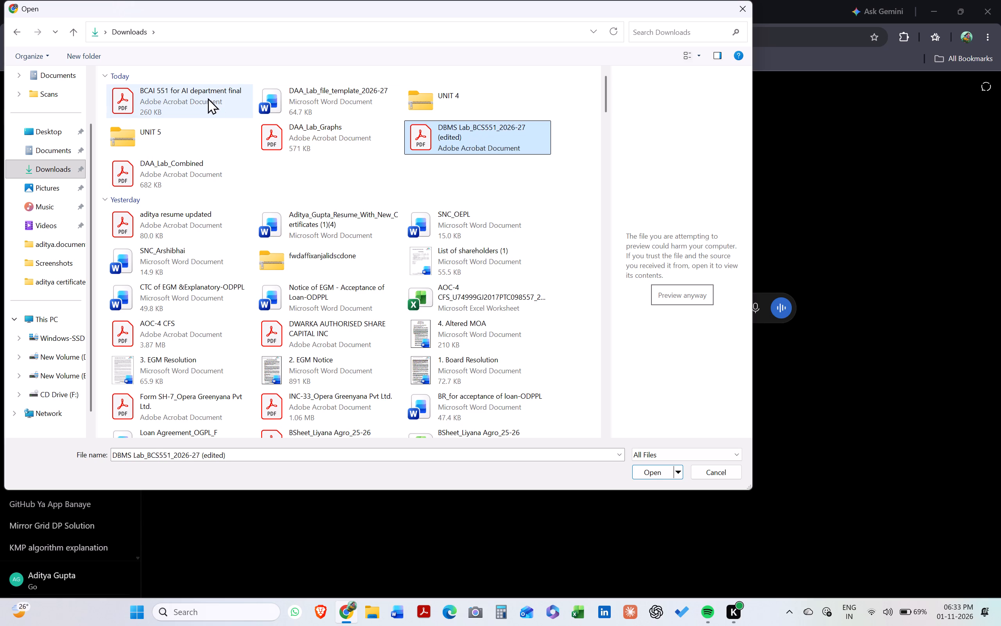
{"action": "left_click", "coordinate": [206, 96], "text": "ctrl"}
{"action": "left_click", "coordinate": [200, 182], "text": "ctrl"}
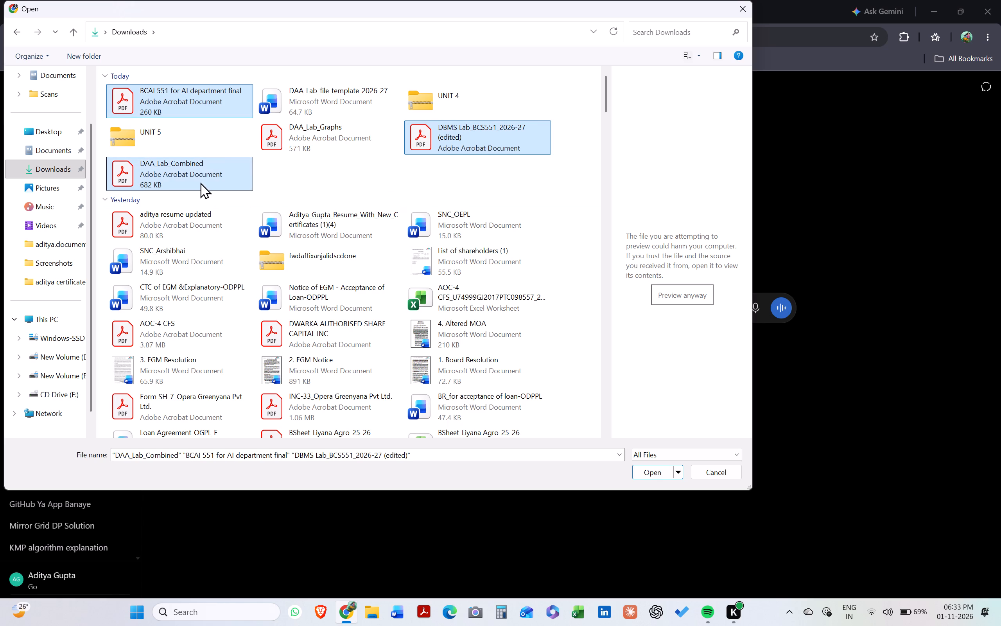
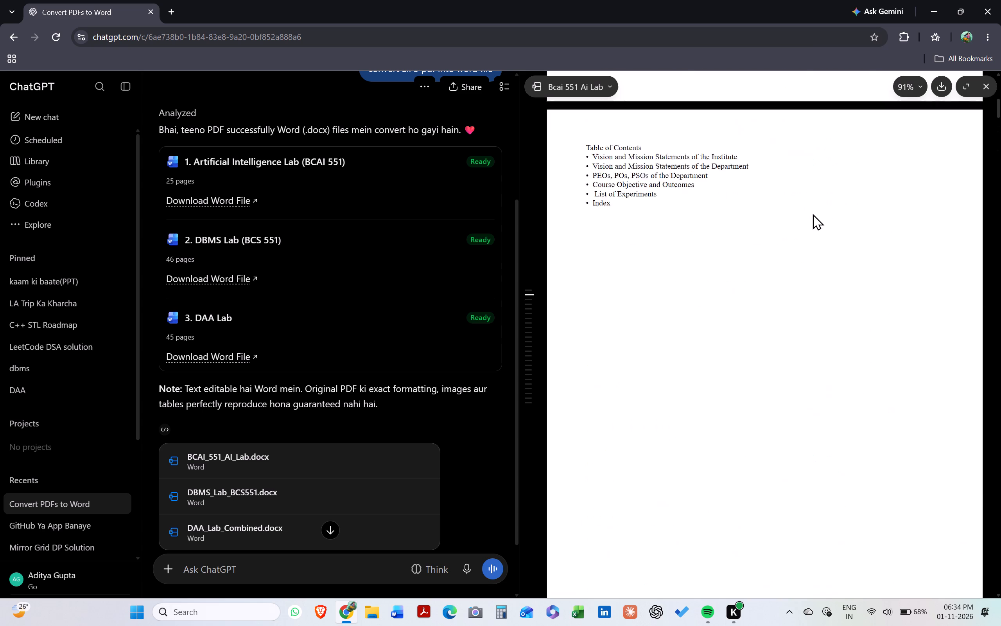
{"action": "scroll", "coordinate": [813, 214], "scroll_direction": "up", "scroll_amount": 7}
{"action": "left_click", "coordinate": [981, 90]}
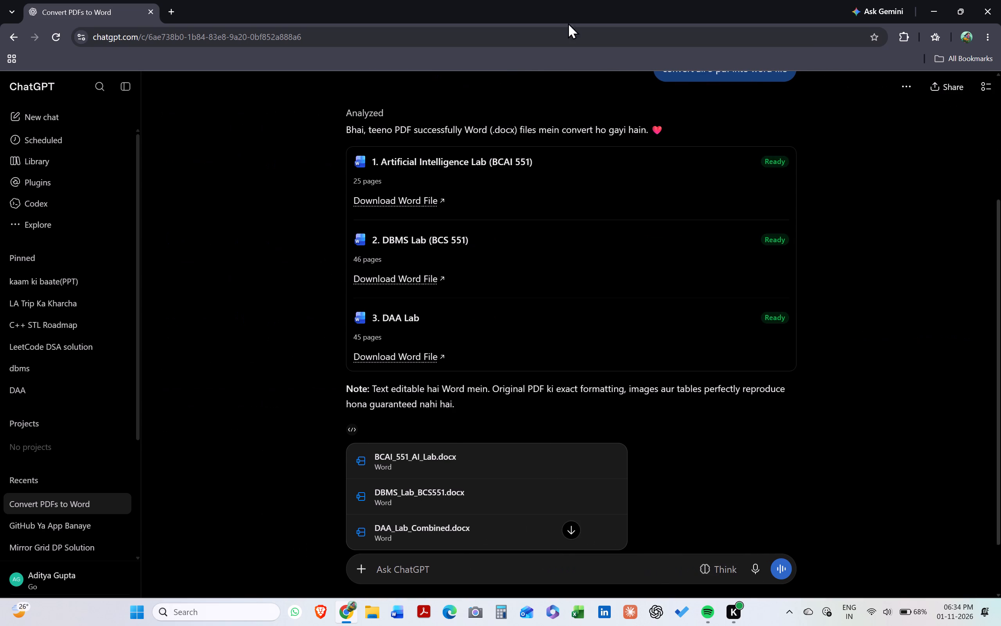
In a new browser tab, search Google for "i love pdf" and open iLovePDF's PDF to Word Converter.
{"action": "left_click", "coordinate": [181, 8]}
{"action": "left_click", "coordinate": [175, 7]}
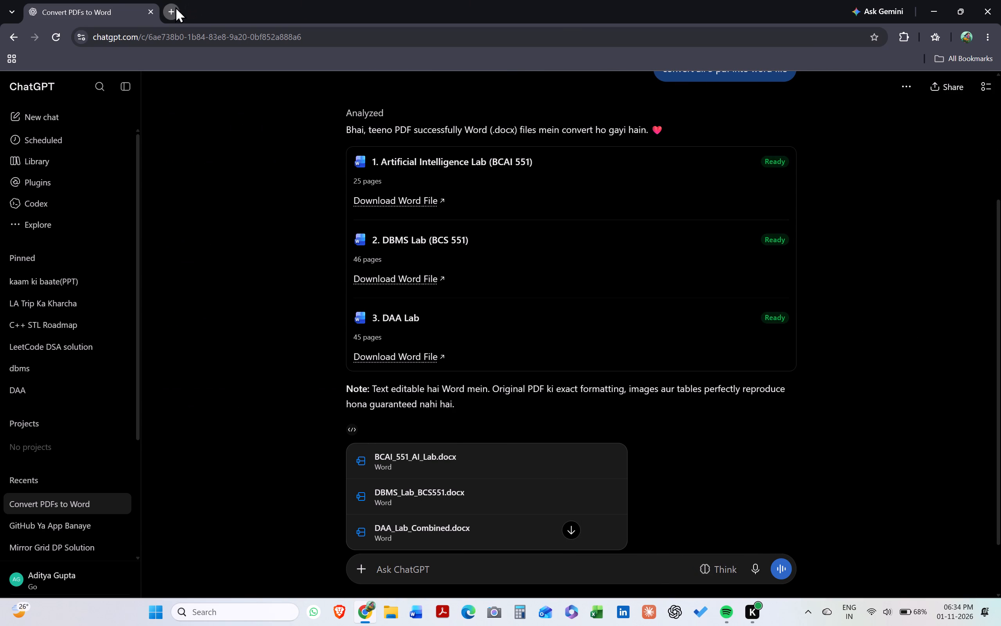
{"action": "left_click", "coordinate": [395, 259]}
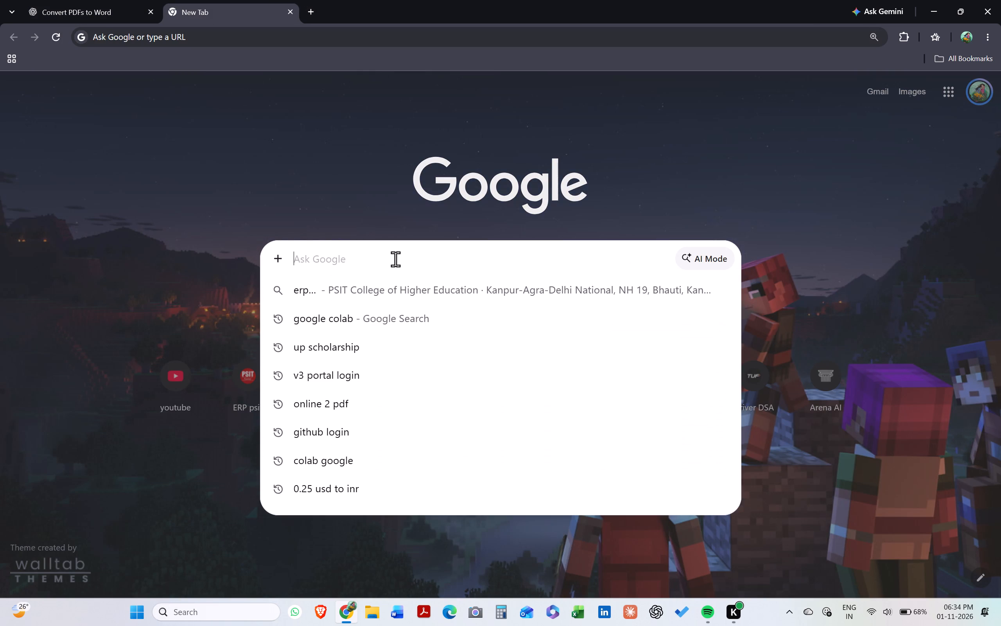
{"action": "type", "text": "i love"}
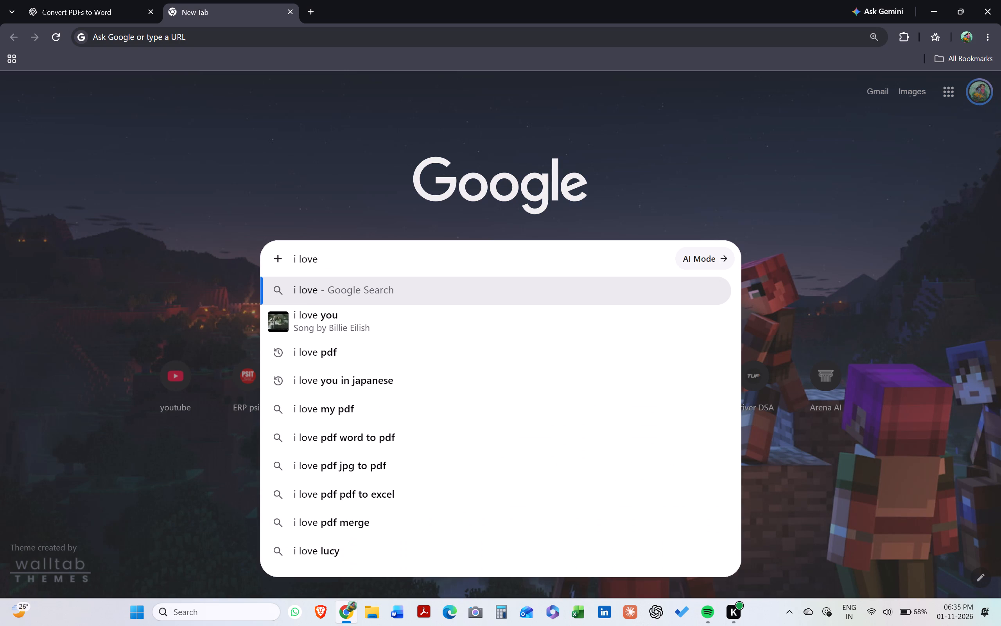
{"action": "key", "text": "Down"}
{"action": "key", "text": "Down"}
{"action": "key", "text": "Return"}
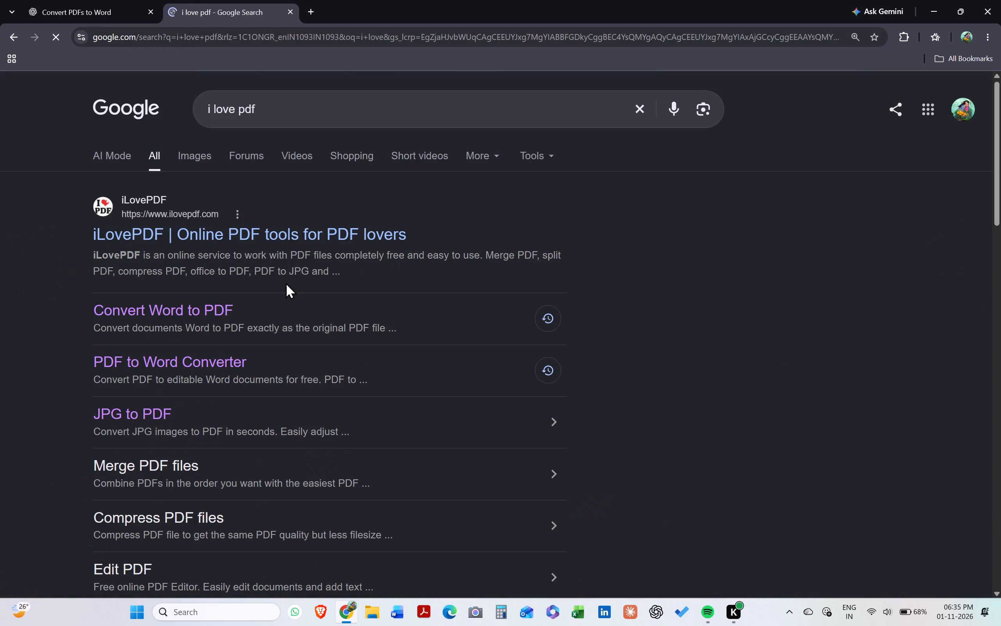
{"action": "left_click", "coordinate": [140, 364]}
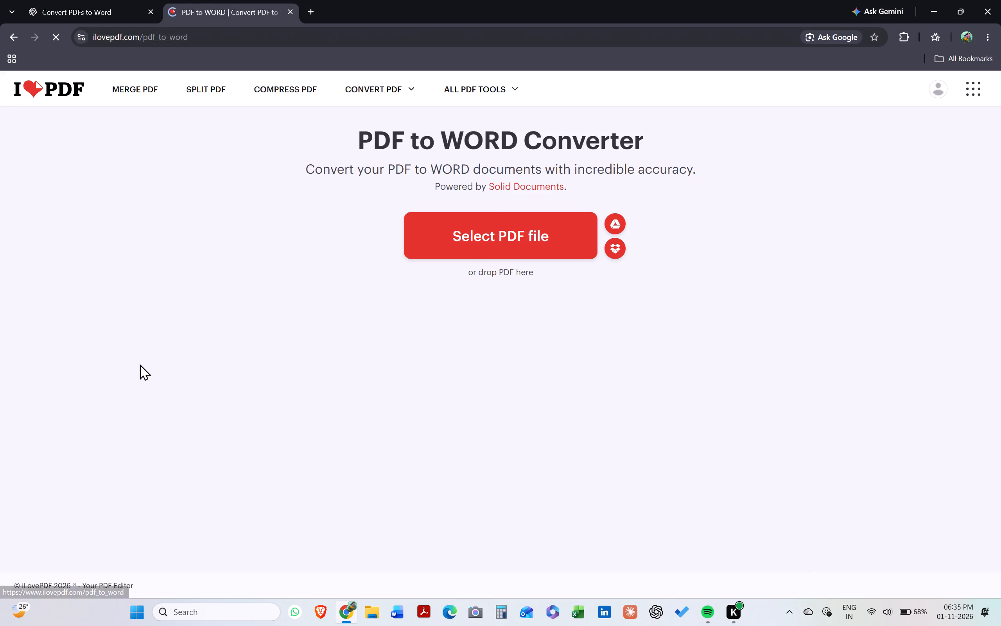
Convert BCAI 551 for AI department final from Downloads to Word with No OCR and download the result.
{"action": "left_click", "coordinate": [466, 252]}
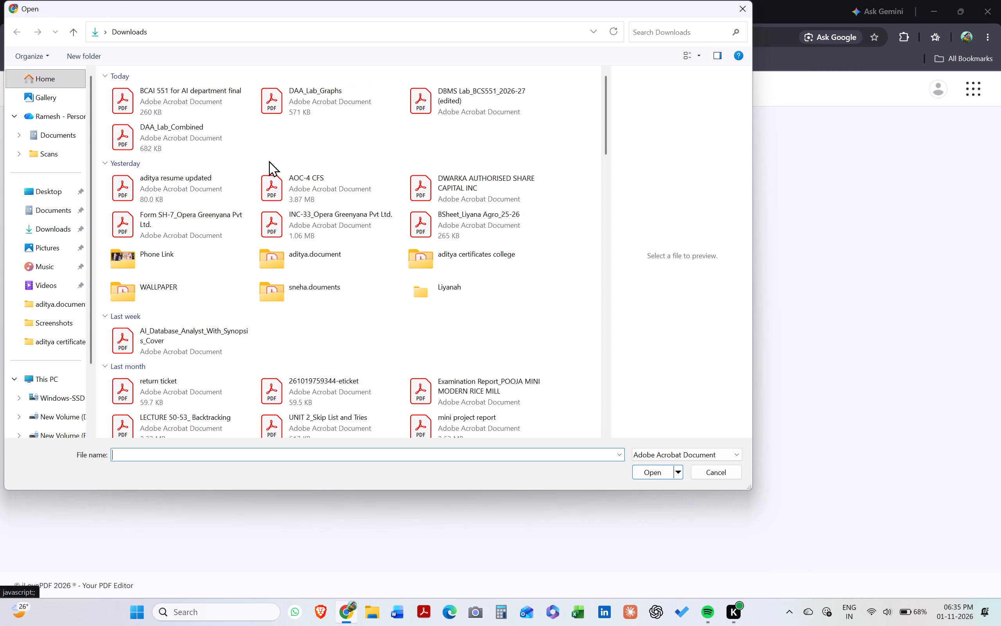
{"action": "left_click", "coordinate": [204, 115]}
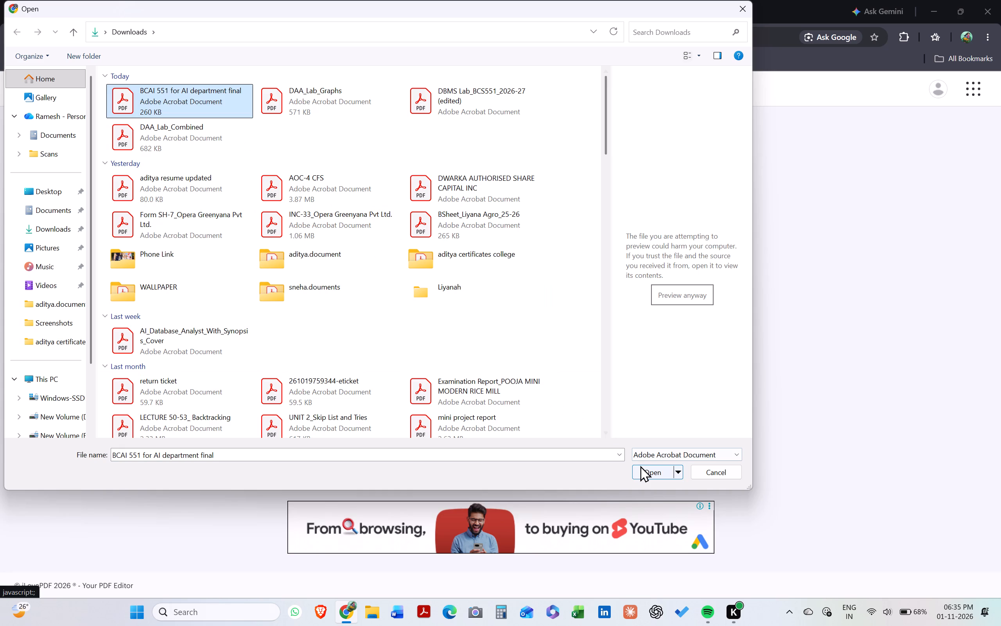
{"action": "left_click", "coordinate": [640, 466]}
{"action": "left_click_drag", "start_coordinate": [522, 217], "coordinate": [558, 267]}
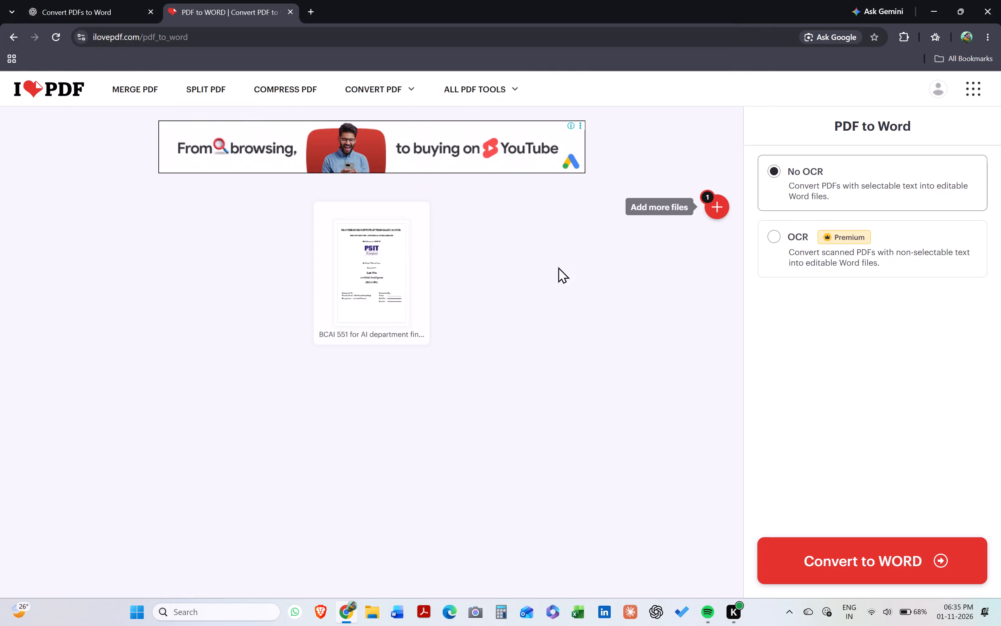
{"action": "left_click_drag", "start_coordinate": [558, 267], "coordinate": [883, 561]}
{"action": "left_click", "coordinate": [883, 561]}
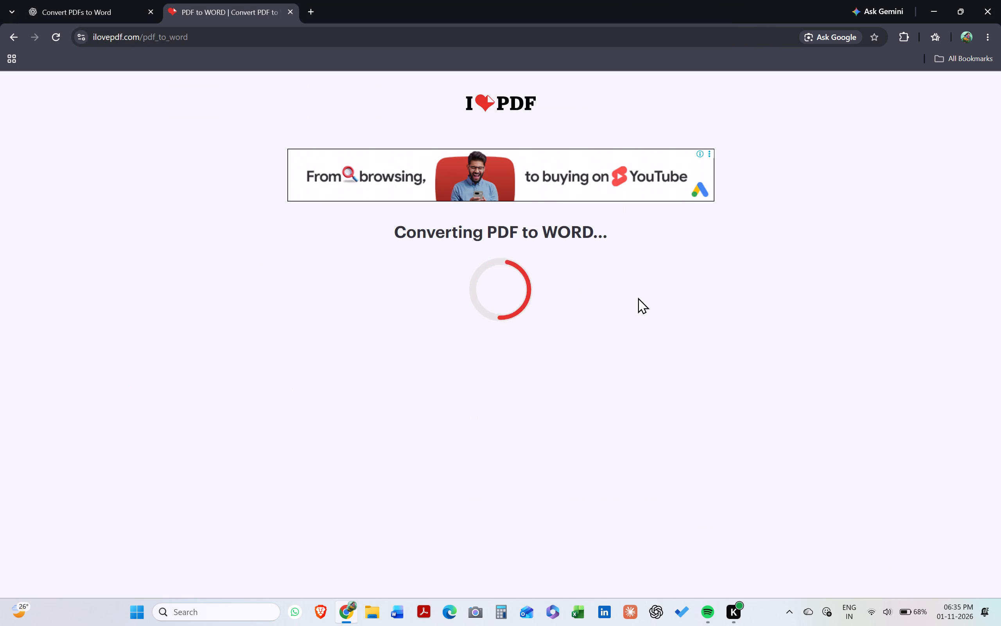
{"action": "left_click", "coordinate": [544, 167]}
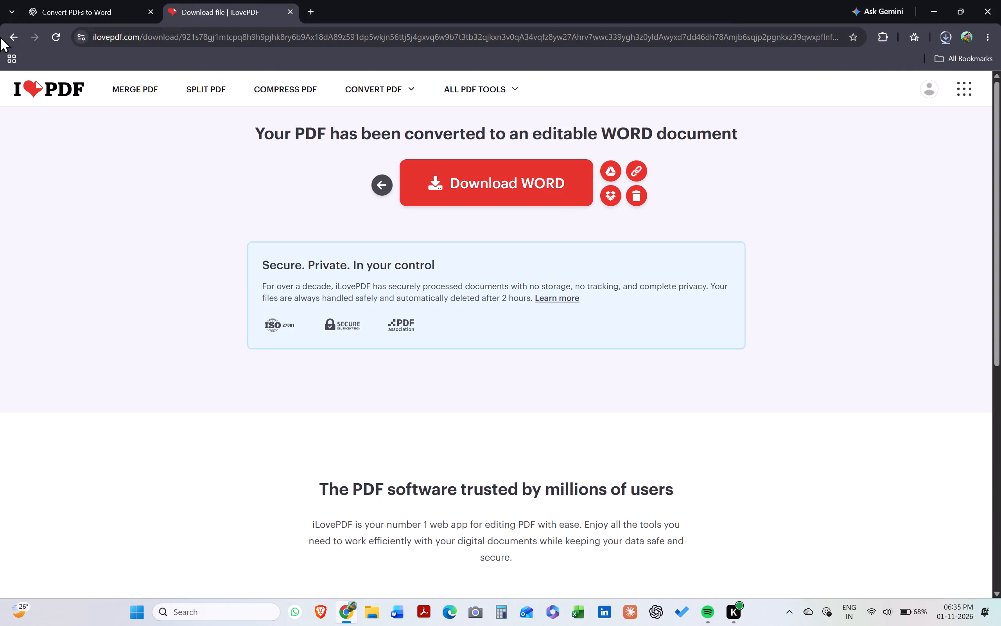
Return to the PDF to Word converter, convert DAA_Lab_Combined from Downloads to Word, and download the result.
{"action": "left_click", "coordinate": [11, 40]}
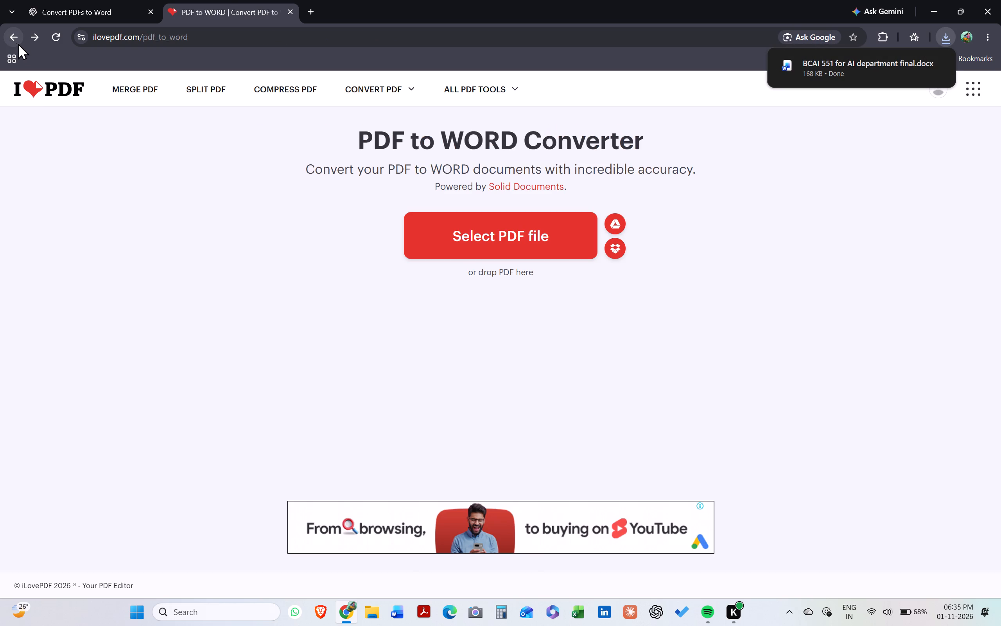
{"action": "left_click", "coordinate": [575, 252]}
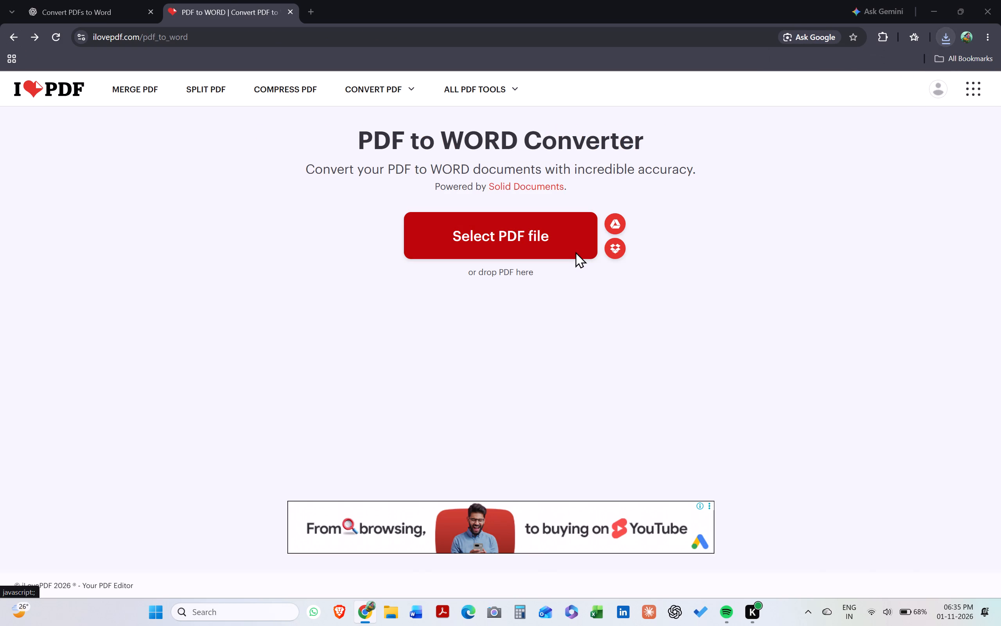
{"action": "left_click", "coordinate": [186, 135]}
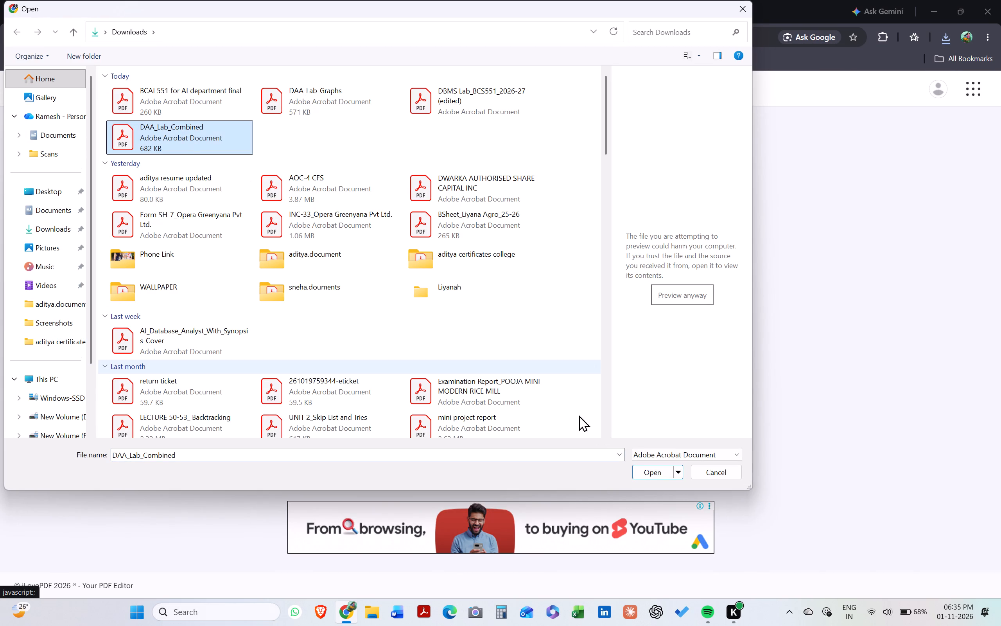
{"action": "left_click", "coordinate": [637, 464]}
{"action": "left_click", "coordinate": [638, 469]}
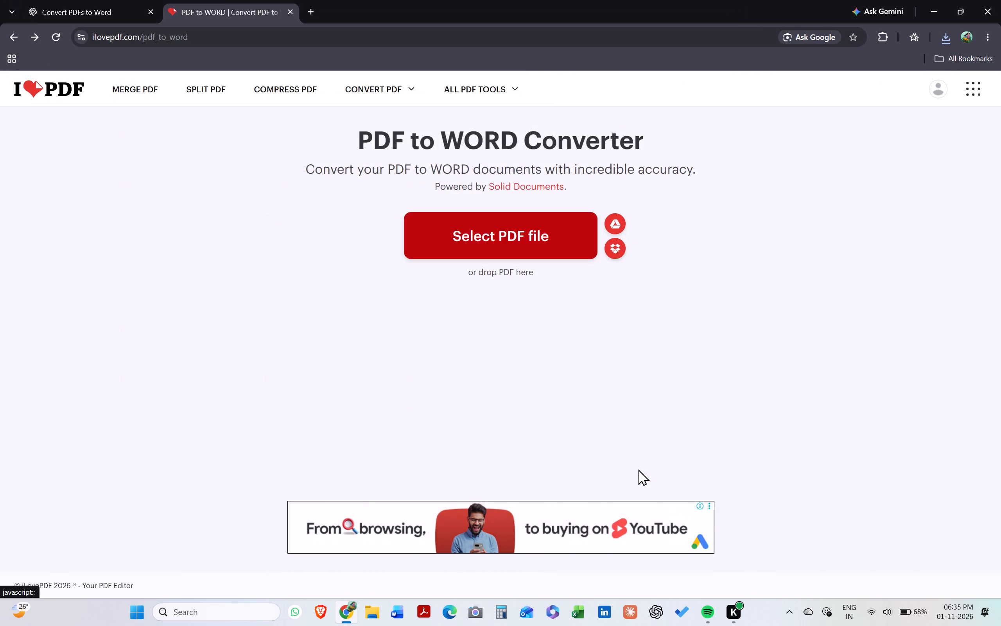
{"action": "left_click", "coordinate": [822, 570]}
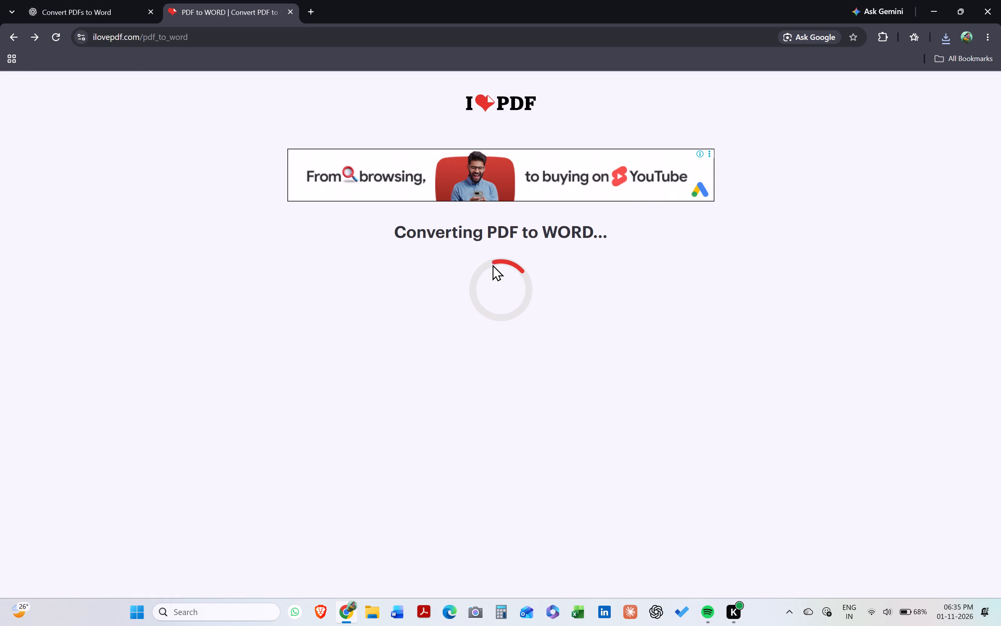
{"action": "left_click", "coordinate": [481, 179]}
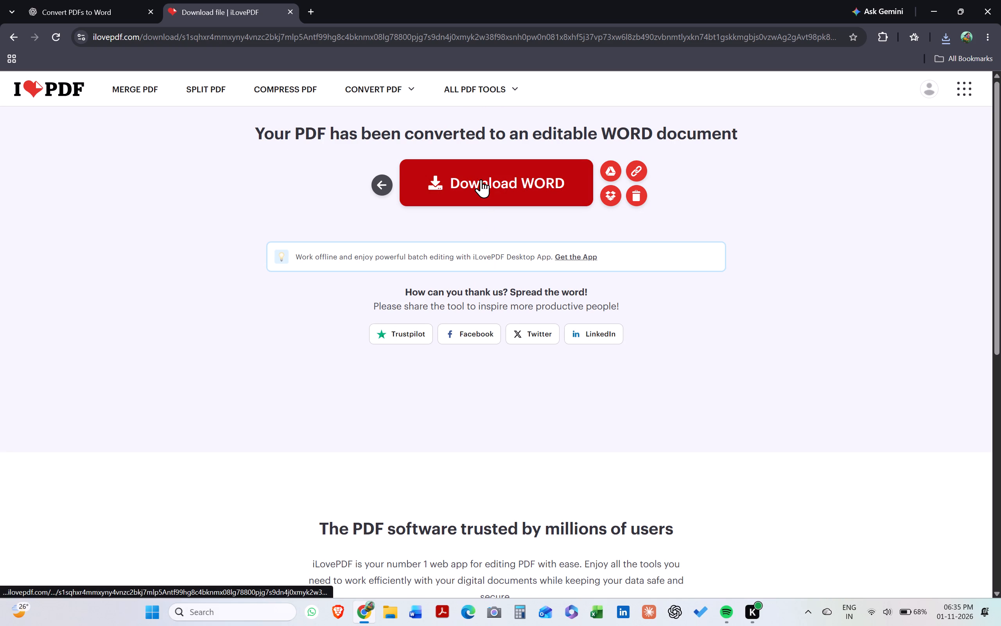
{"action": "left_click", "coordinate": [9, 35]}
{"action": "left_click", "coordinate": [9, 35]}
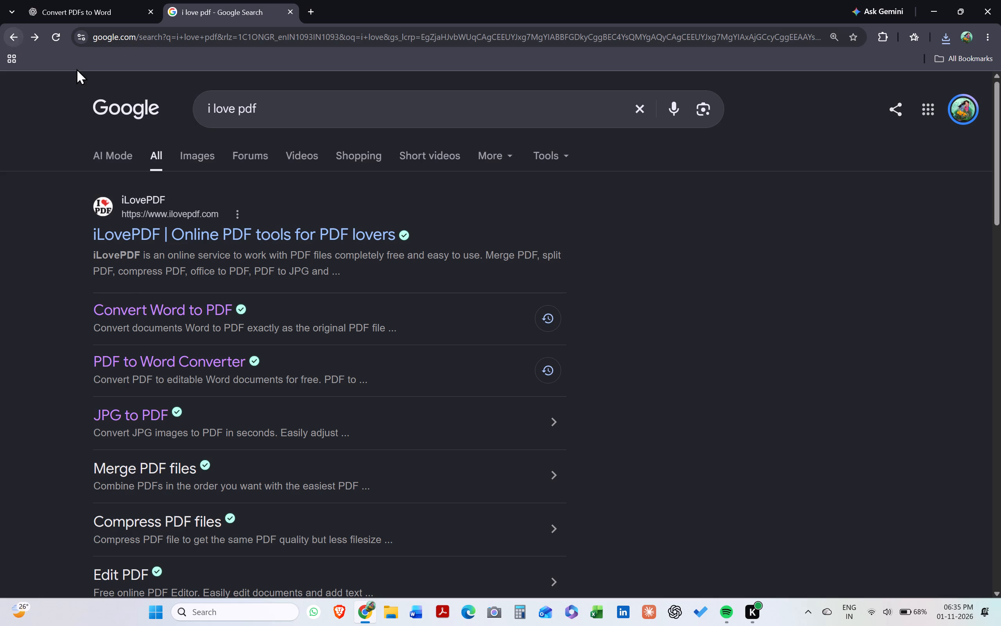
{"action": "left_click", "coordinate": [142, 358]}
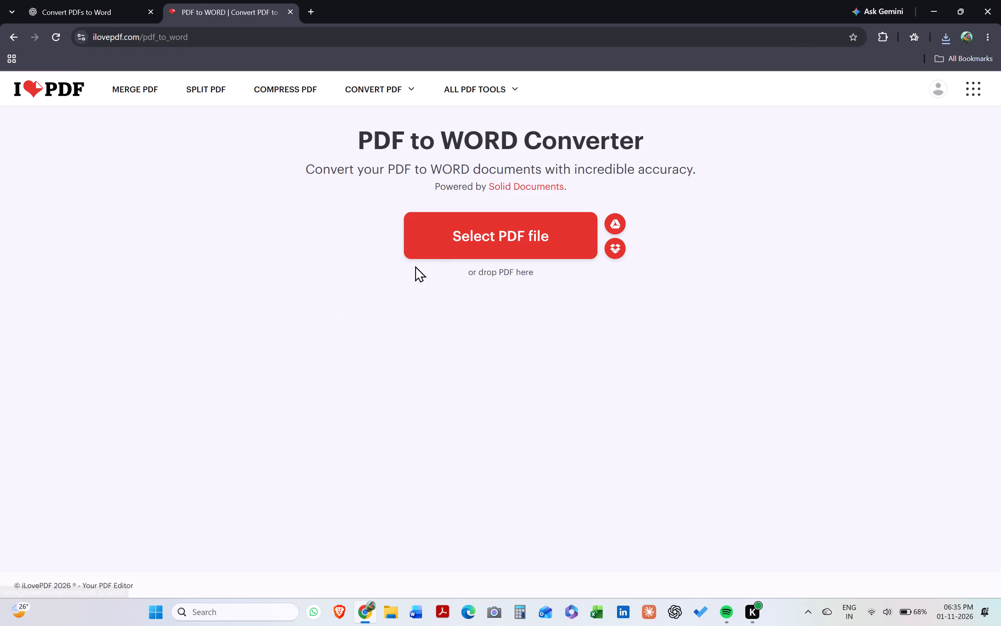
{"action": "left_click", "coordinate": [440, 254]}
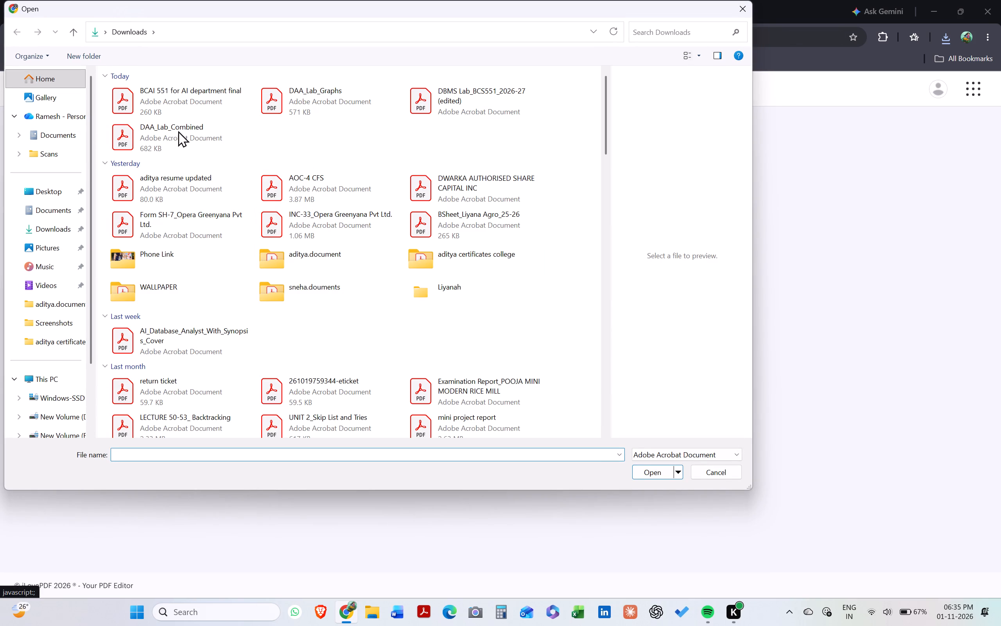
{"action": "left_click", "coordinate": [479, 84]}
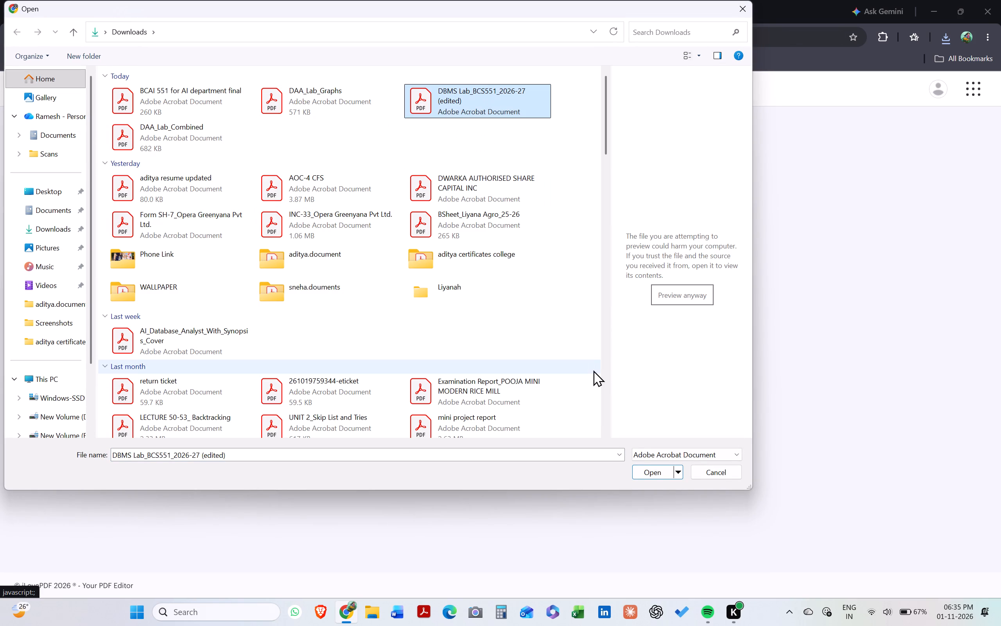
{"action": "left_click", "coordinate": [671, 470]}
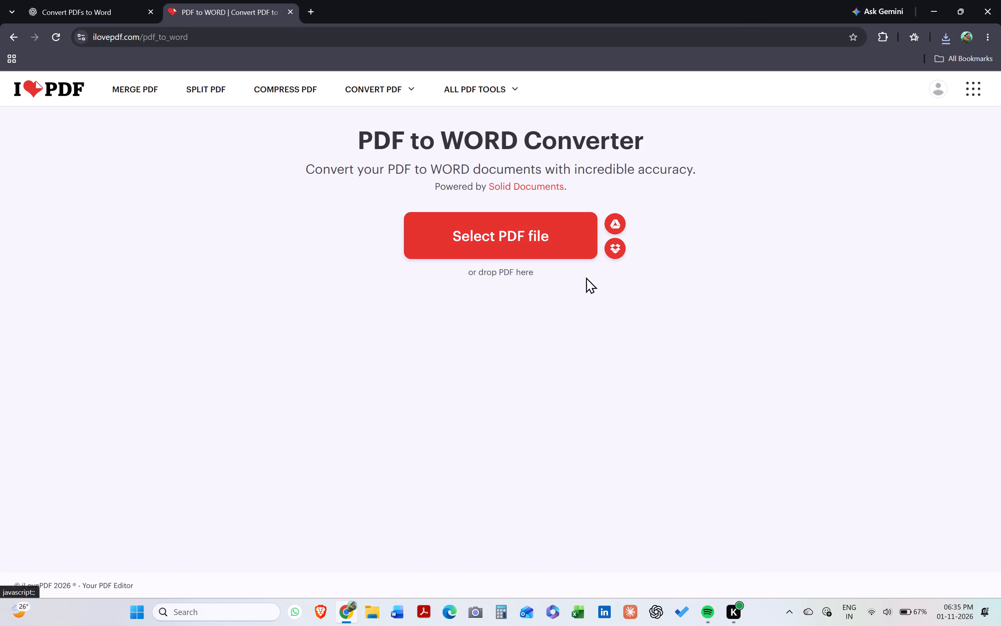
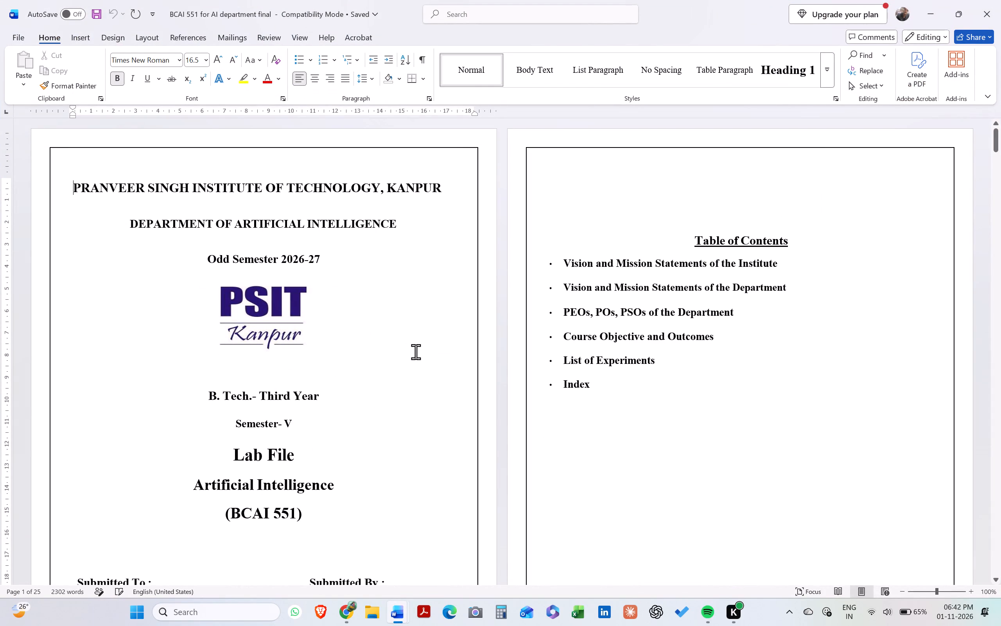
Replace the faculty name on the BCAI 551 cover page and fill in the student's name under Submitted By.
{"action": "scroll", "coordinate": [351, 413], "scroll_direction": "down", "scroll_amount": 1}
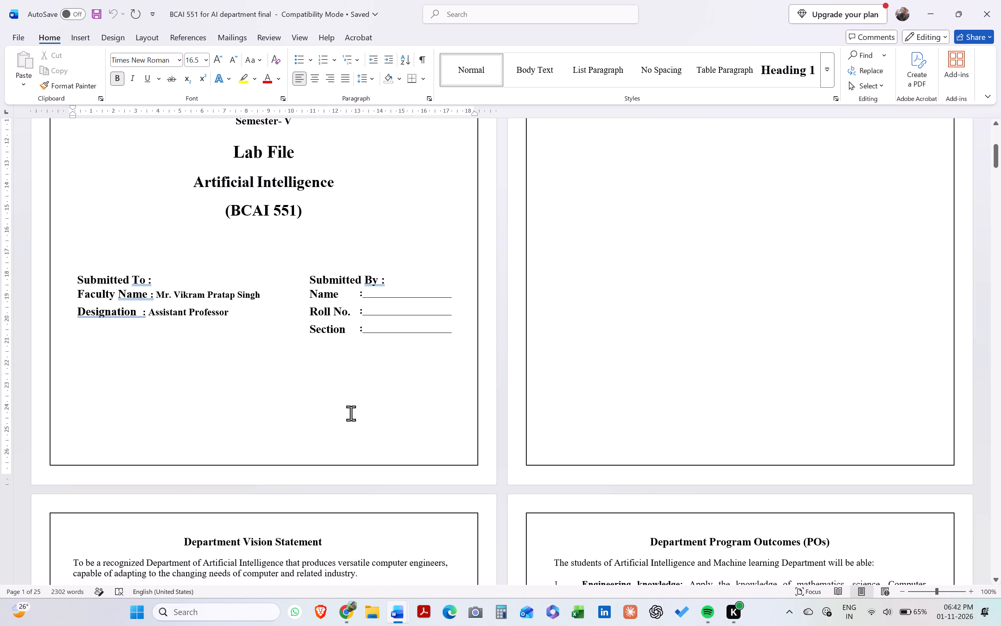
{"action": "scroll", "coordinate": [259, 322], "scroll_direction": "up", "scroll_amount": 3, "text": "ctrl"}
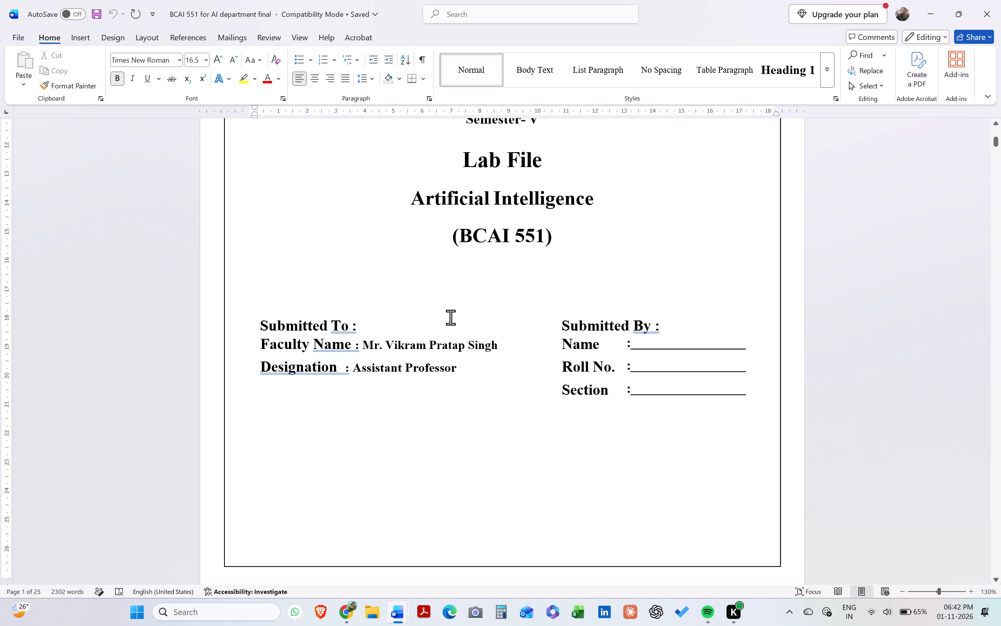
{"action": "left_click", "coordinate": [436, 357]}
{"action": "left_click", "coordinate": [465, 346]}
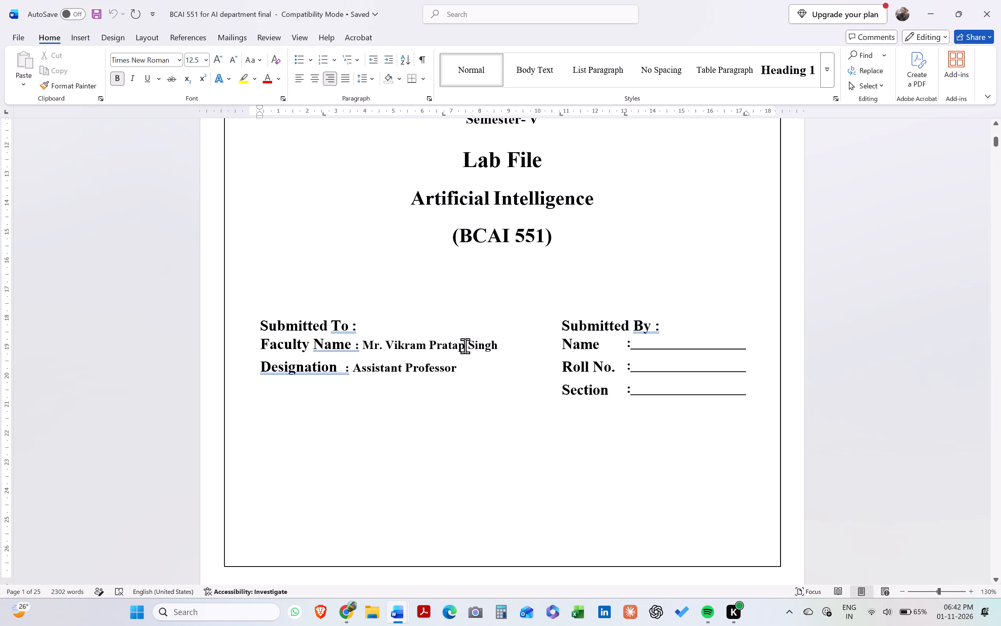
{"action": "key", "text": "BackSpace"}
{"action": "key", "text": "BackSpace"}
{"action": "key", "text": "BackSpace"}
{"action": "key", "text": "BackSpace"}
{"action": "key", "text": "BackSpace"}
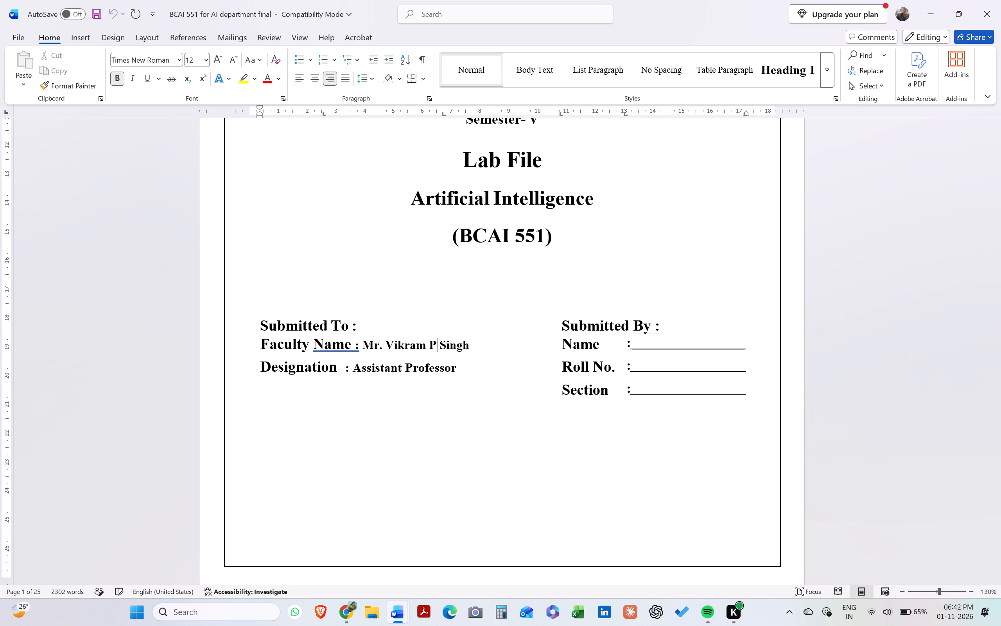
Replace the faculty name after "Mr." under Submitted To on the cover page with the new teacher's full name.
{"action": "key", "text": "BackSpace"}
{"action": "key", "text": "BackSpace"}
{"action": "key", "text": "BackSpace"}
{"action": "key", "text": "BackSpace"}
{"action": "key", "text": "BackSpace"}
{"action": "key", "text": "BackSpace"}
{"action": "key", "text": "BackSpace"}
{"action": "key", "text": "BackSpace"}
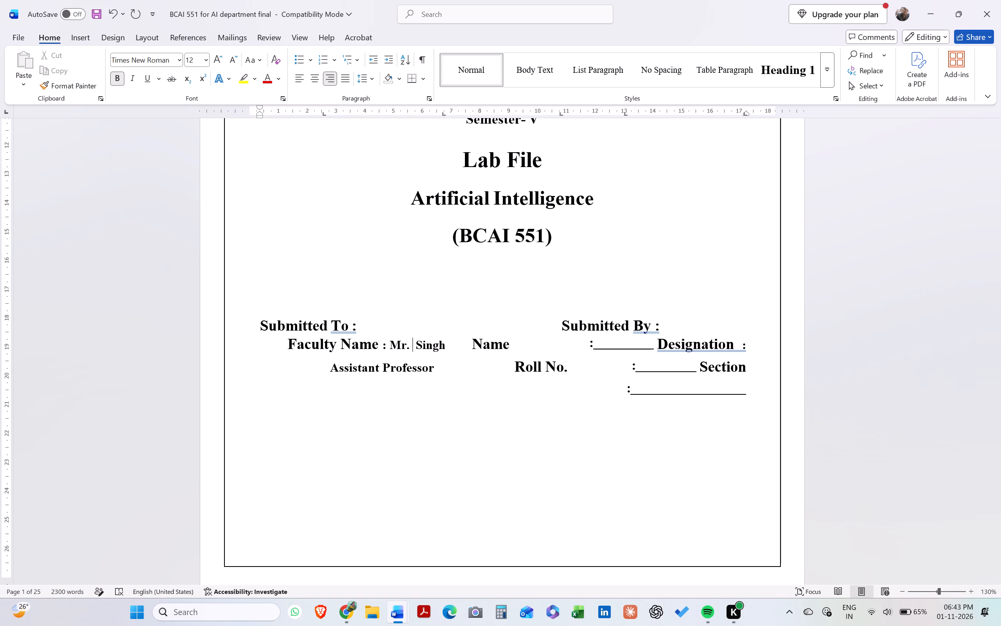
{"action": "key", "text": "Right"}
{"action": "key", "text": "Right"}
{"action": "key", "text": "Right"}
{"action": "key", "text": "Right"}
{"action": "key", "text": "Right"}
{"action": "key", "text": "Right"}
{"action": "key", "text": "BackSpace"}
{"action": "key", "text": "BackSpace"}
{"action": "key", "text": "BackSpace"}
{"action": "key", "text": "BackSpace"}
{"action": "key", "text": "BackSpace"}
{"action": "key", "text": "BackSpace"}
{"action": "key", "text": "BackSpace"}
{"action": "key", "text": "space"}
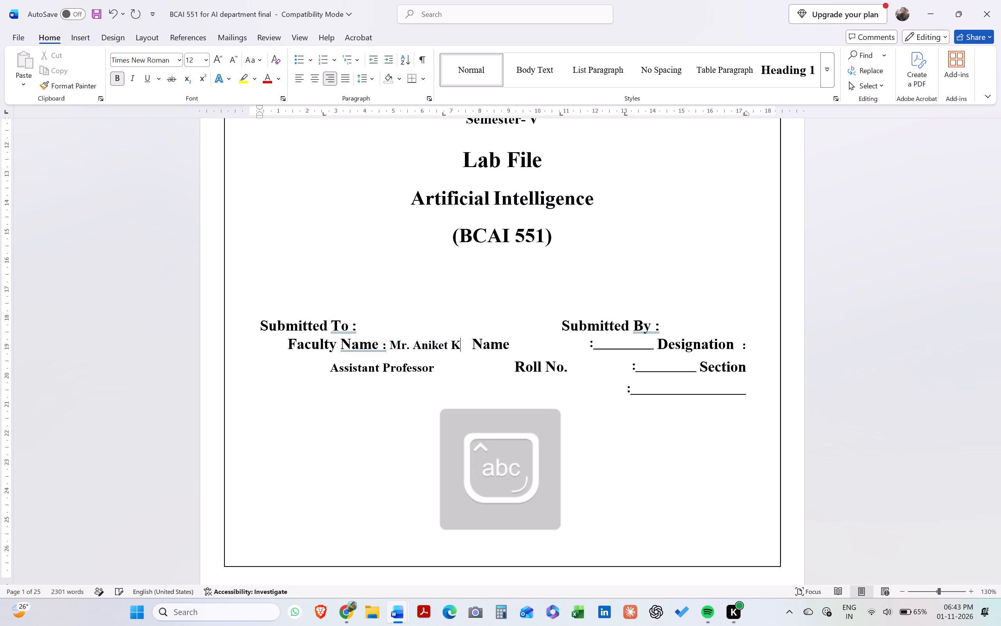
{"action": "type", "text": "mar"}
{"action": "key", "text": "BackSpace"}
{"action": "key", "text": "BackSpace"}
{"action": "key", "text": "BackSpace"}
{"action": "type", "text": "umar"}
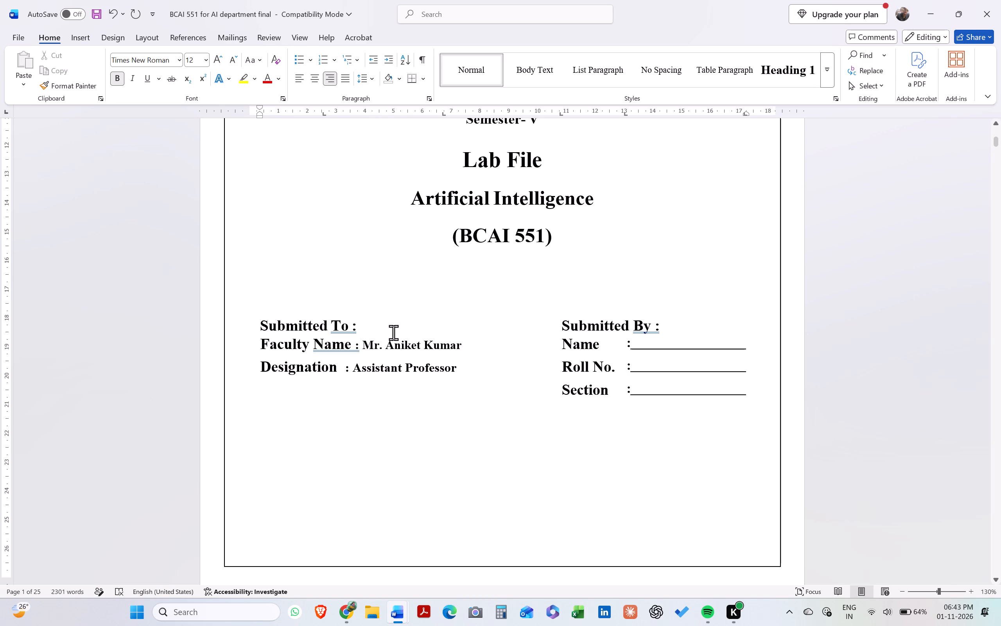
Review the cover page from the institute heading down to the submission details and the start of the next page.
{"action": "scroll", "coordinate": [393, 333], "scroll_direction": "up", "scroll_amount": 8}
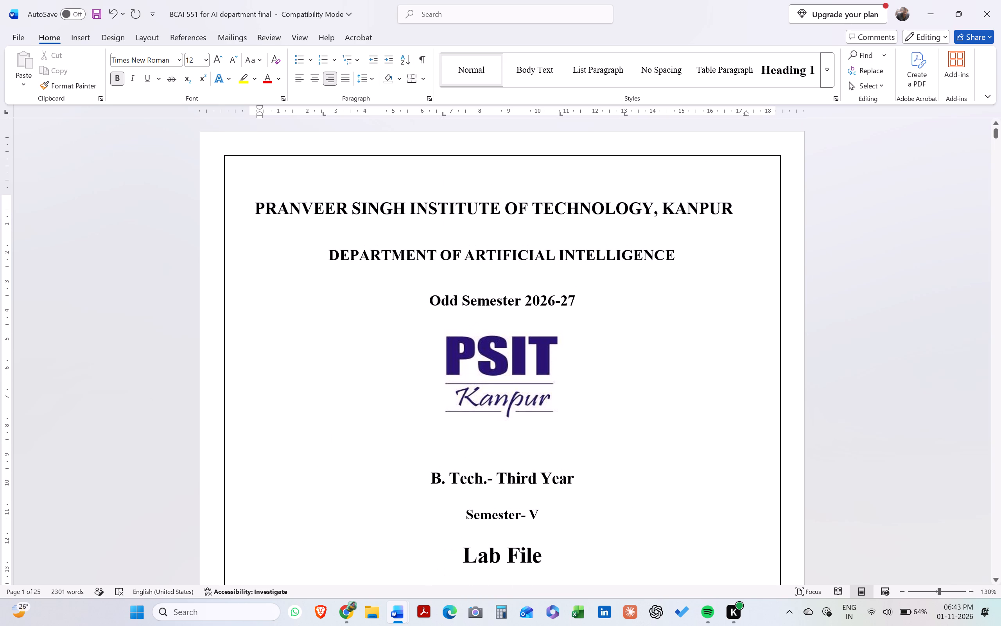
{"action": "scroll", "coordinate": [393, 333], "scroll_direction": "down", "scroll_amount": 1}
{"action": "scroll", "coordinate": [393, 333], "scroll_direction": "up", "scroll_amount": 5}
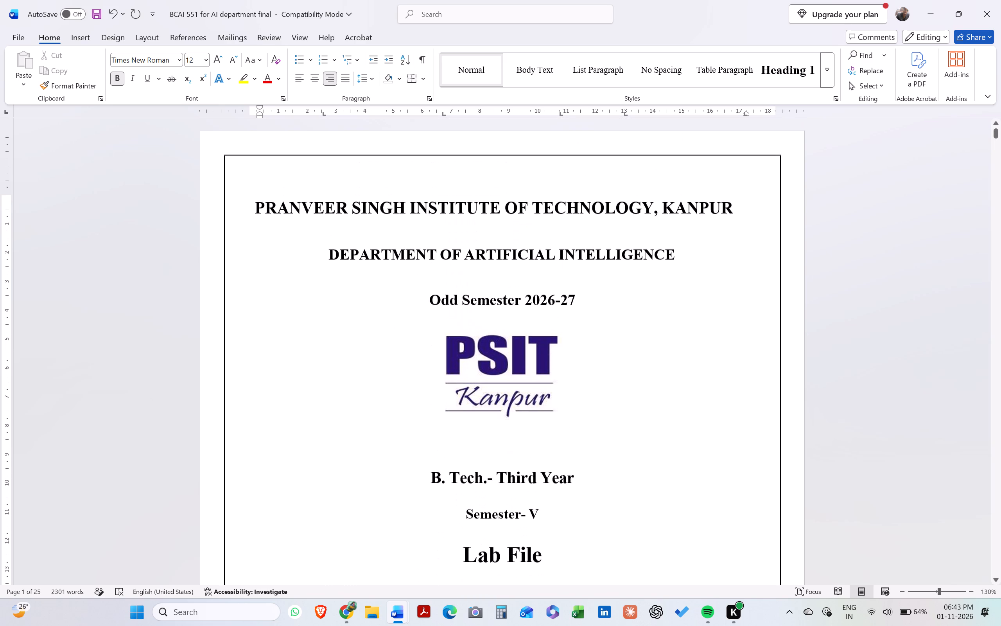
{"action": "scroll", "coordinate": [393, 333], "scroll_direction": "up", "scroll_amount": 1}
{"action": "scroll", "coordinate": [393, 333], "scroll_direction": "down", "scroll_amount": 5}
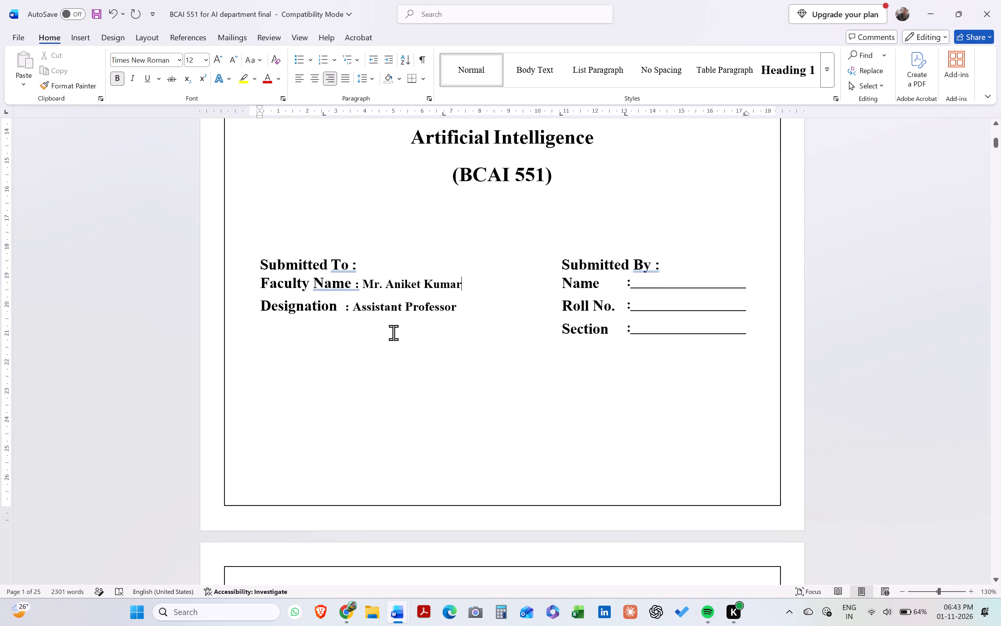
{"action": "scroll", "coordinate": [393, 333], "scroll_direction": "down", "scroll_amount": 2}
{"action": "scroll", "coordinate": [500, 351], "scroll_direction": "up", "scroll_amount": 2}
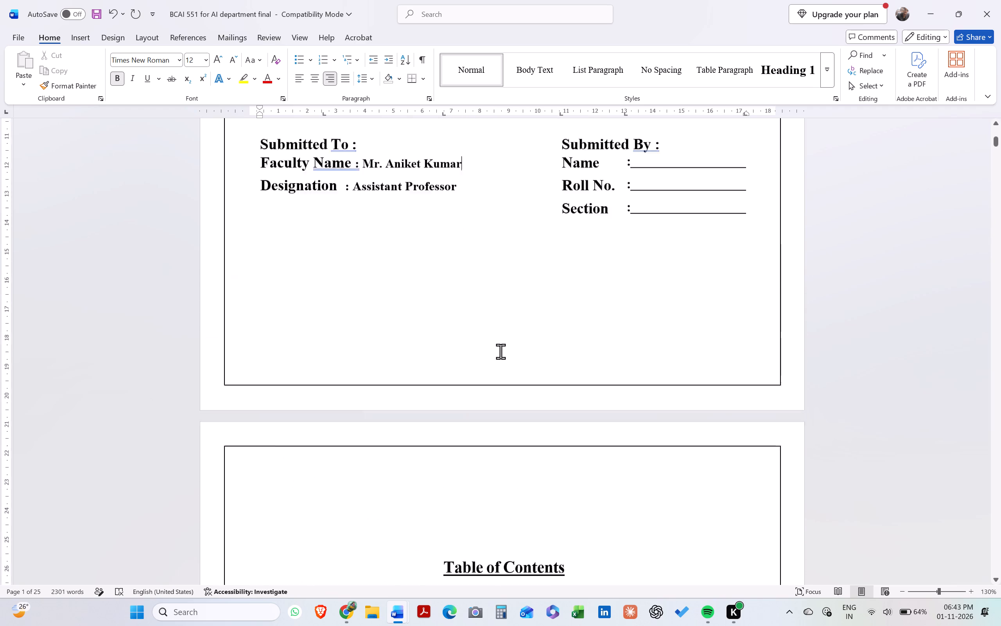
{"action": "scroll", "coordinate": [500, 351], "scroll_direction": "up", "scroll_amount": 1}
Insert three spaces between the colon and the blank line in the Name row under Submitted By.
{"action": "left_click", "coordinate": [657, 382]}
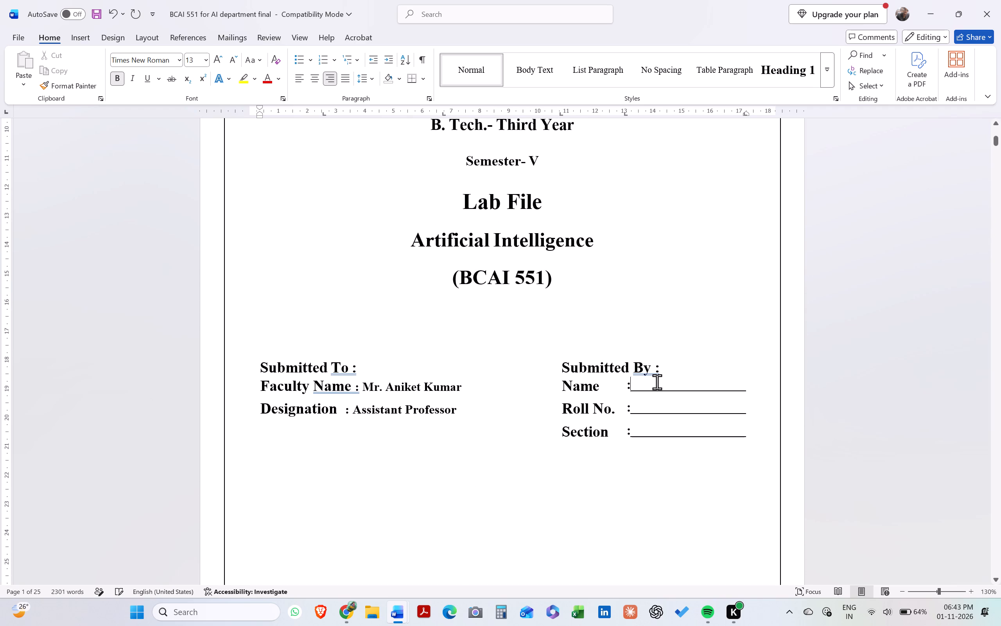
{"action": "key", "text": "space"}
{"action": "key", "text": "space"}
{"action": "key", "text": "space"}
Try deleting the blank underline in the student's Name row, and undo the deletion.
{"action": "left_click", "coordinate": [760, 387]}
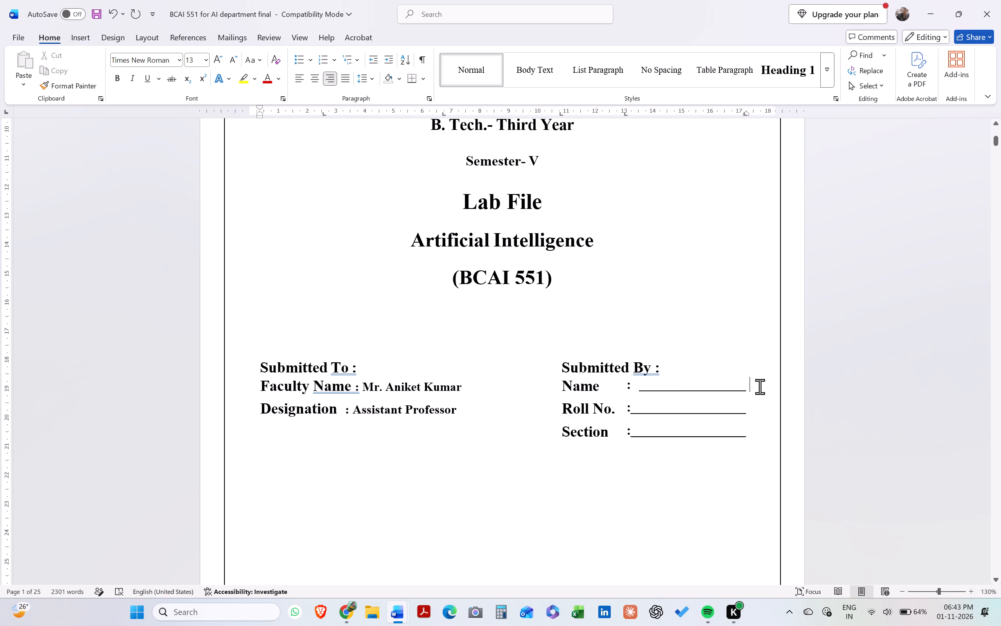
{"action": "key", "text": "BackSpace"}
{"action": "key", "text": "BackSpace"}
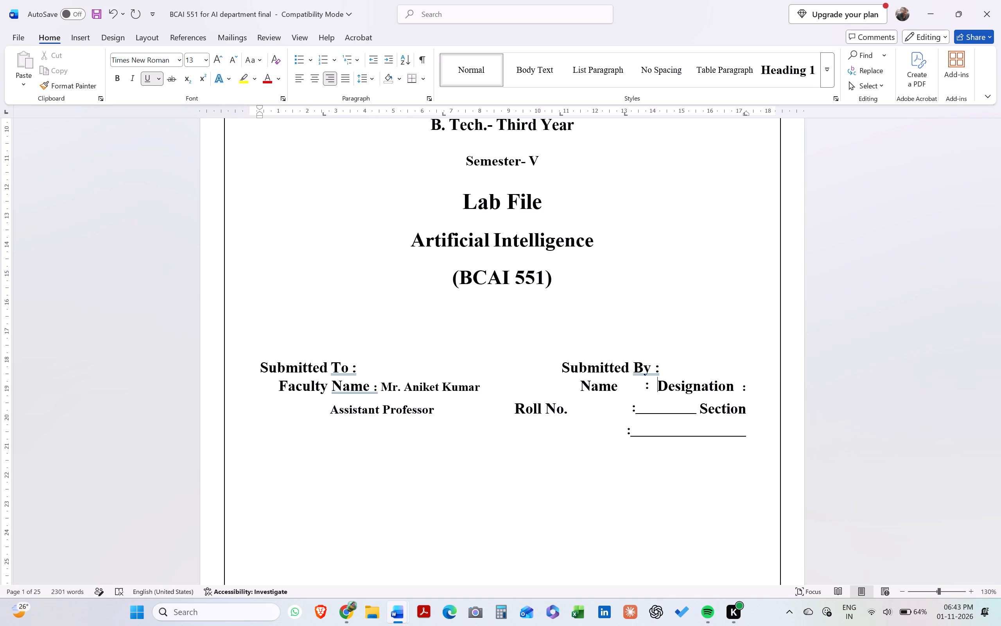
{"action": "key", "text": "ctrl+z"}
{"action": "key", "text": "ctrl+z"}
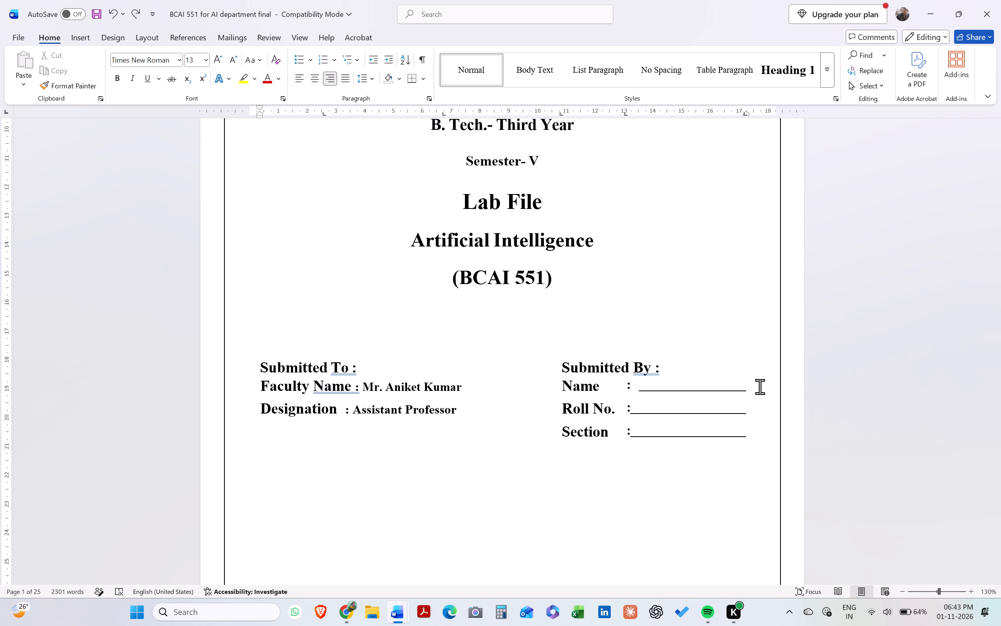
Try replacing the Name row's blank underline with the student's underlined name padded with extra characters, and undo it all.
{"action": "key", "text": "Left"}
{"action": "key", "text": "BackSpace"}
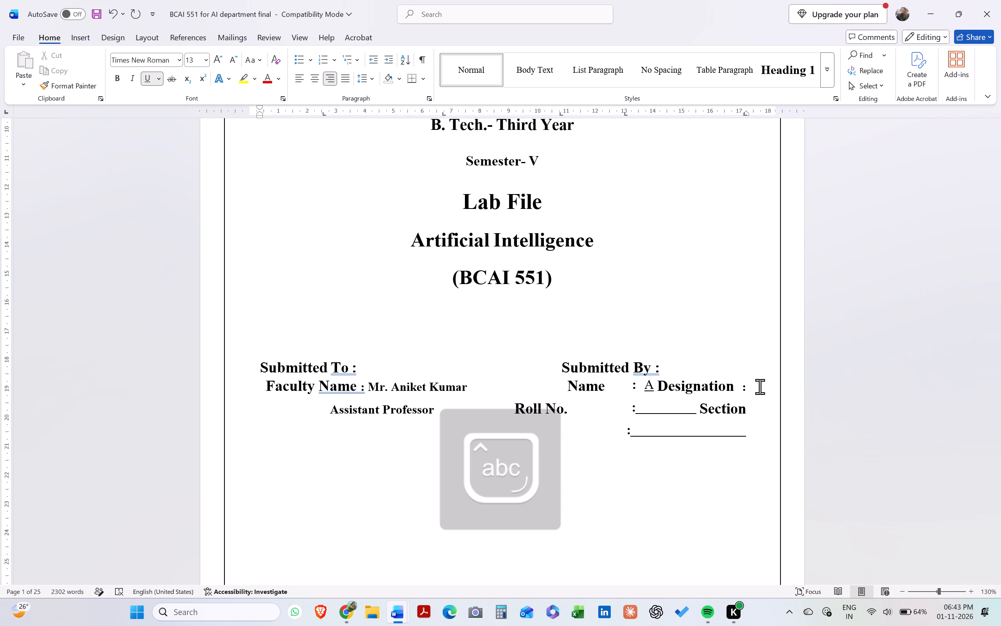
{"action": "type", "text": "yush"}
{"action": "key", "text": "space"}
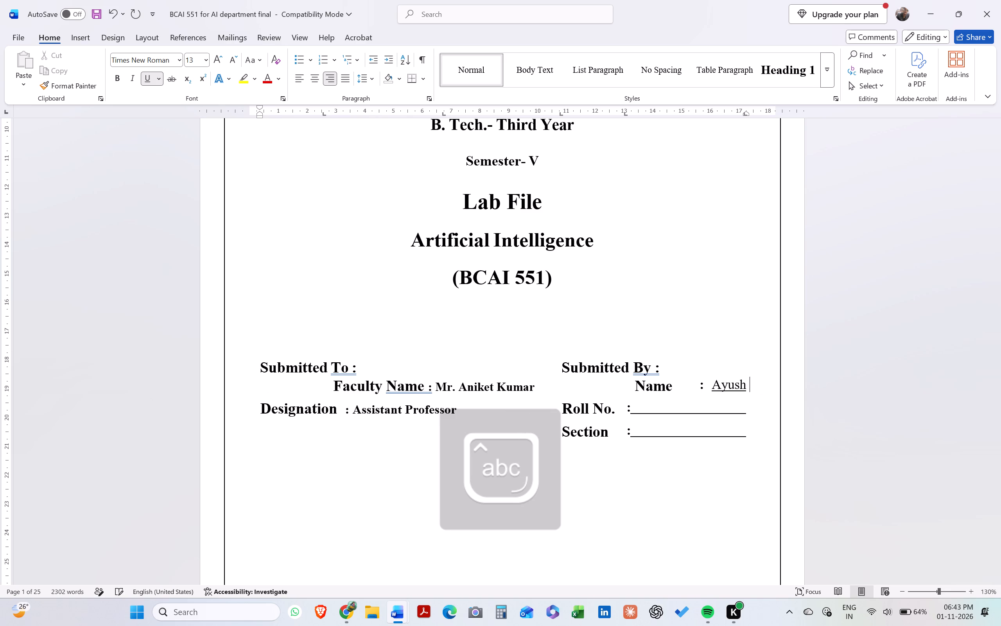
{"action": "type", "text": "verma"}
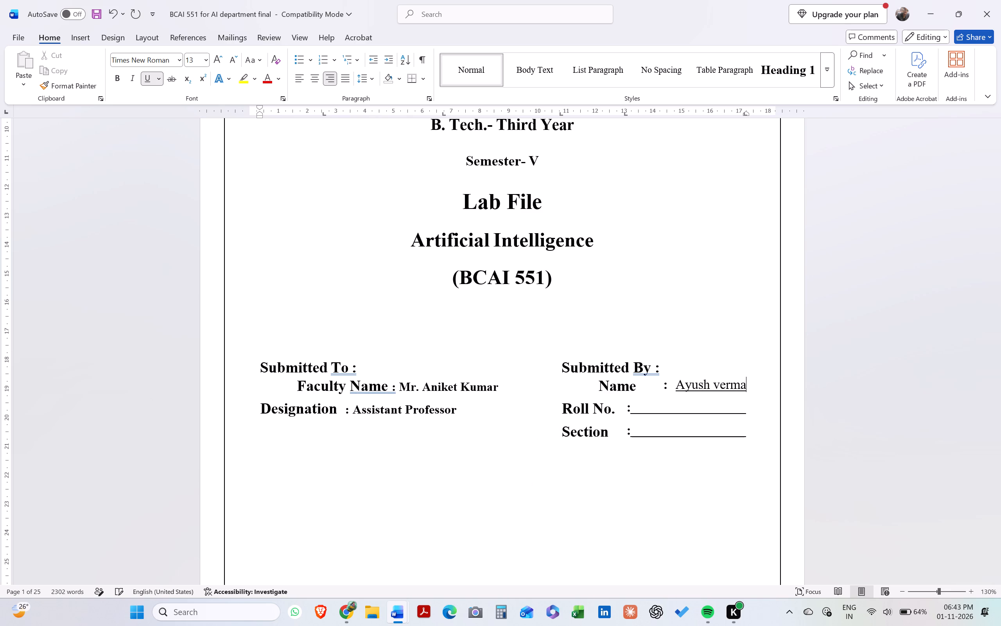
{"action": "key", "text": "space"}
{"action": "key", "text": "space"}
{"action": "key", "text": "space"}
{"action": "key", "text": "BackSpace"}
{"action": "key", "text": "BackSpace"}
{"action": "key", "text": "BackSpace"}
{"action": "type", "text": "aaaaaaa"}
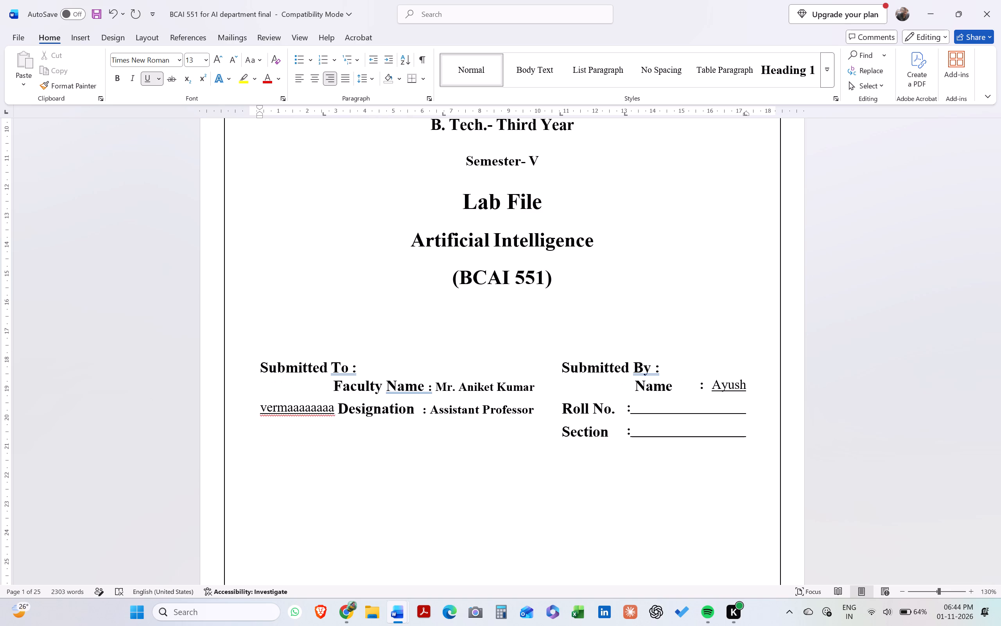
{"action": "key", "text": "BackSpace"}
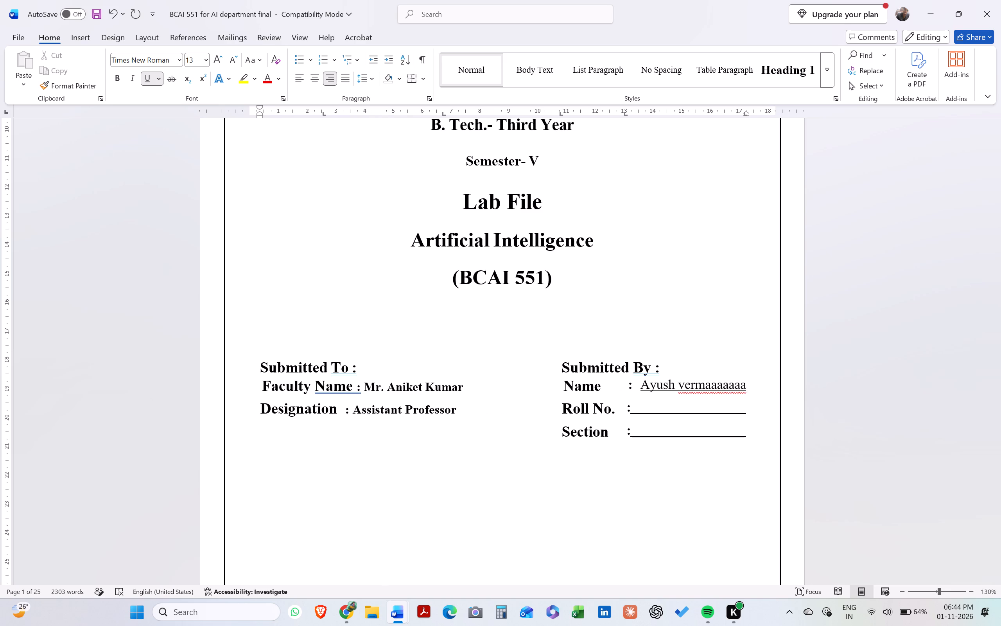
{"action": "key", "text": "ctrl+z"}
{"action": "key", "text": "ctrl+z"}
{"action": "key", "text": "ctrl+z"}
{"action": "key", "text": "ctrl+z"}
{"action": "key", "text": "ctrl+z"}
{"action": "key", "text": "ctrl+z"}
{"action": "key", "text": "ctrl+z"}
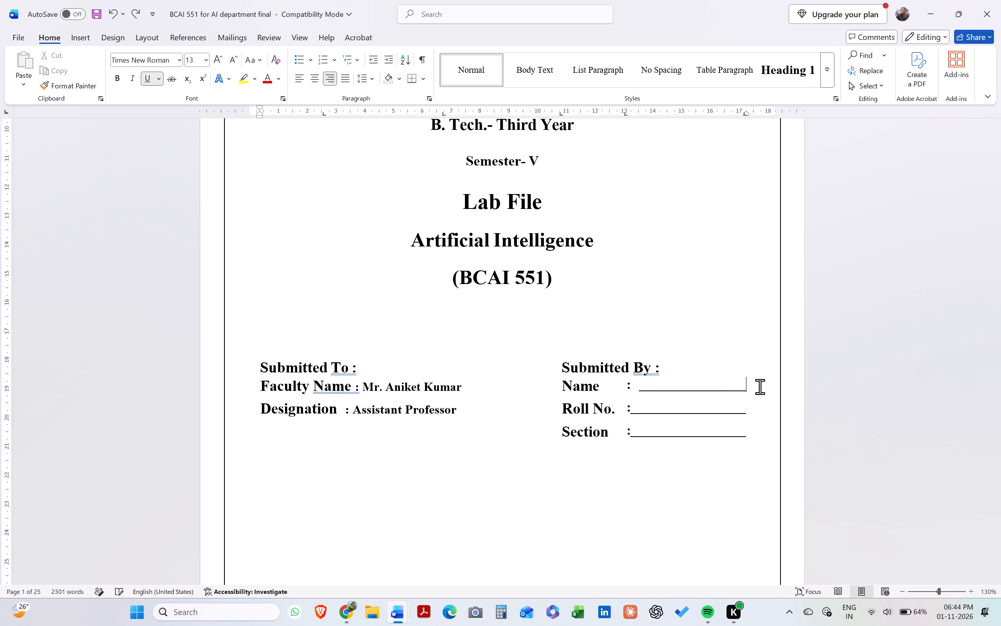
Fill in the student's full name in bold at the start of the Name row's blank line under Submitted By.
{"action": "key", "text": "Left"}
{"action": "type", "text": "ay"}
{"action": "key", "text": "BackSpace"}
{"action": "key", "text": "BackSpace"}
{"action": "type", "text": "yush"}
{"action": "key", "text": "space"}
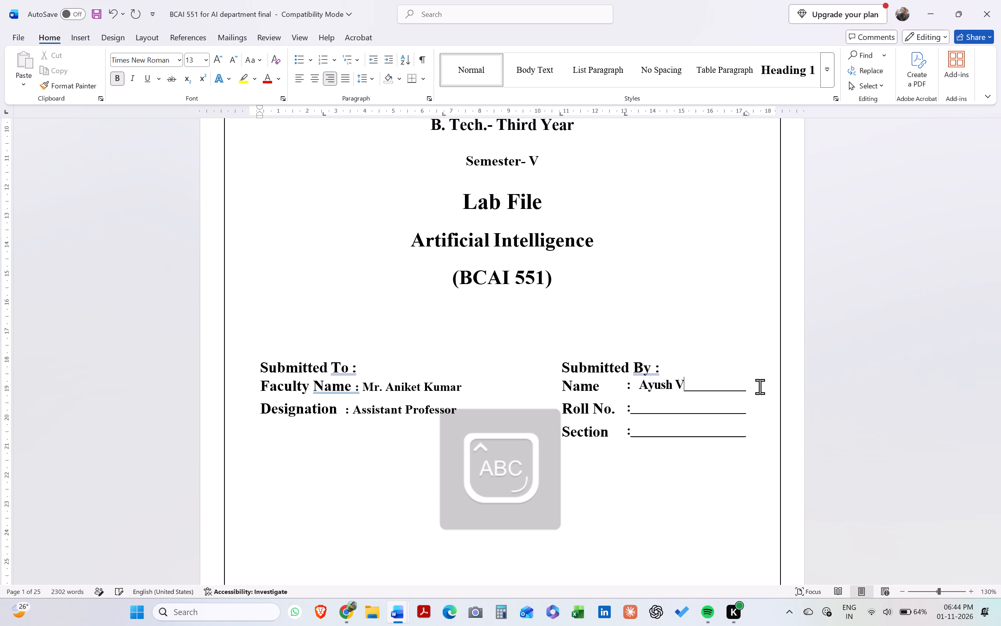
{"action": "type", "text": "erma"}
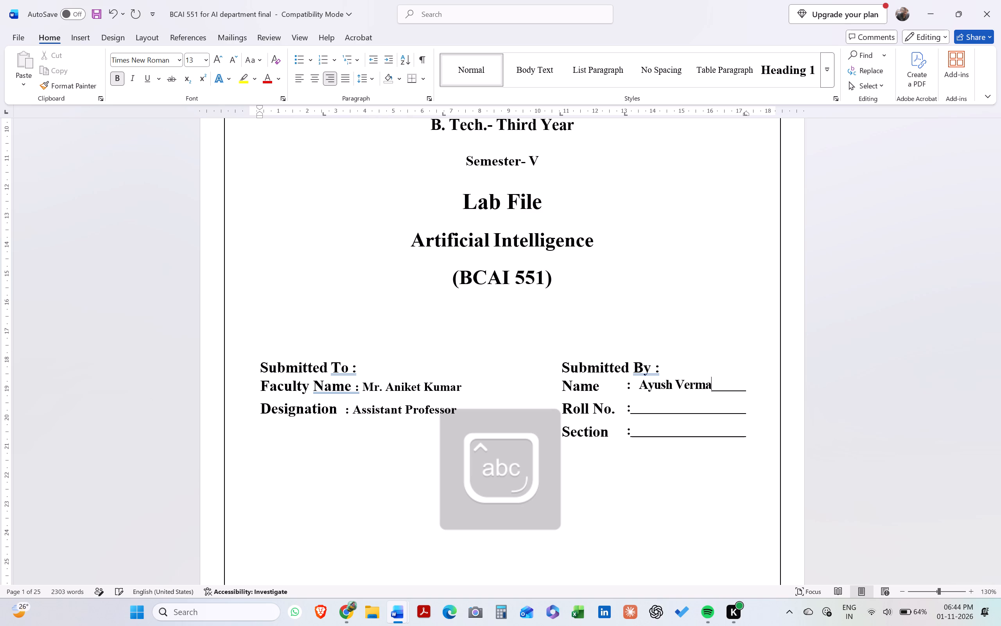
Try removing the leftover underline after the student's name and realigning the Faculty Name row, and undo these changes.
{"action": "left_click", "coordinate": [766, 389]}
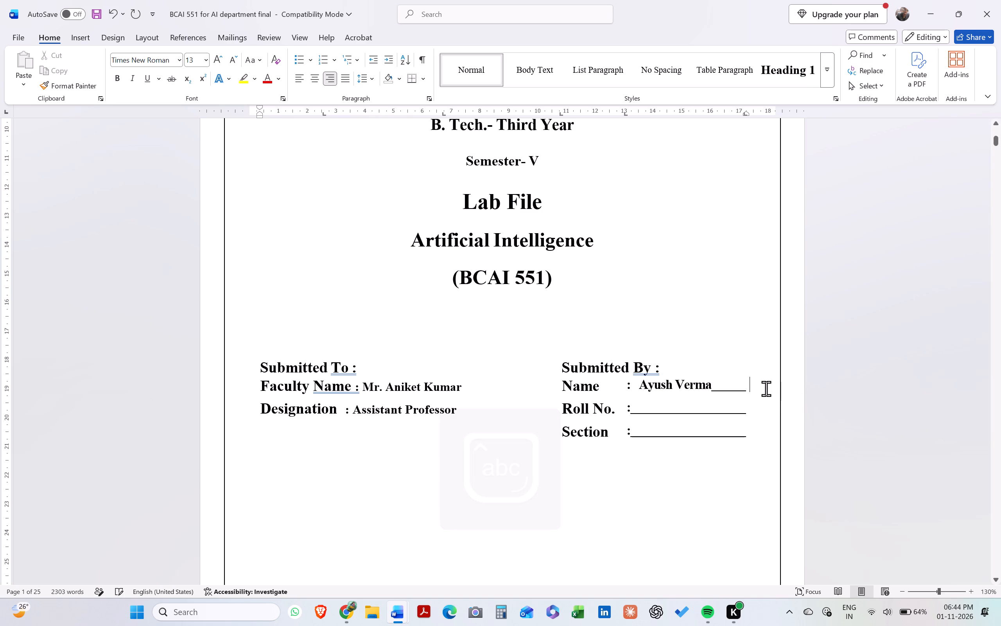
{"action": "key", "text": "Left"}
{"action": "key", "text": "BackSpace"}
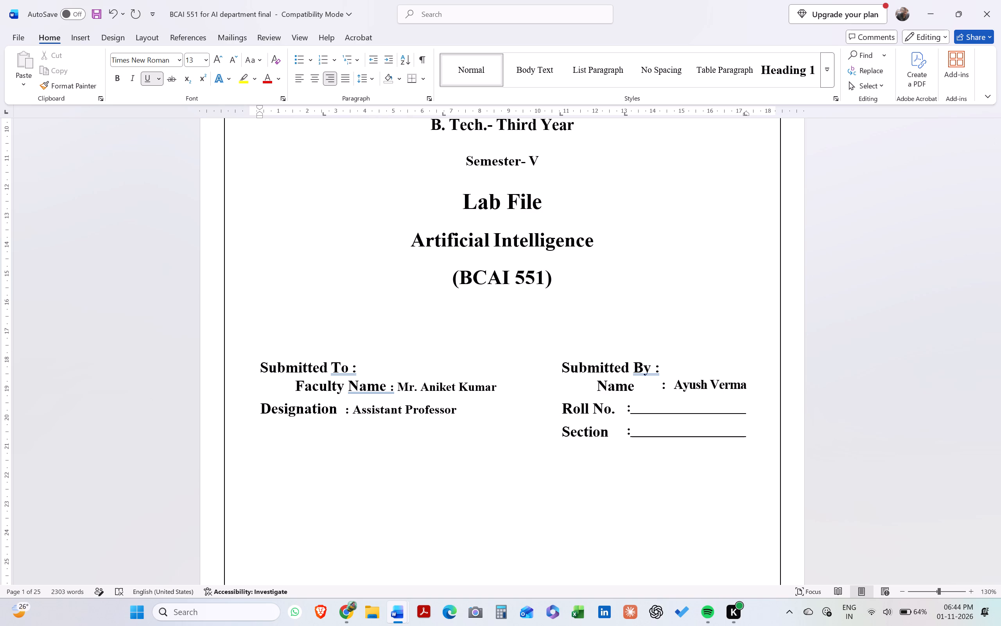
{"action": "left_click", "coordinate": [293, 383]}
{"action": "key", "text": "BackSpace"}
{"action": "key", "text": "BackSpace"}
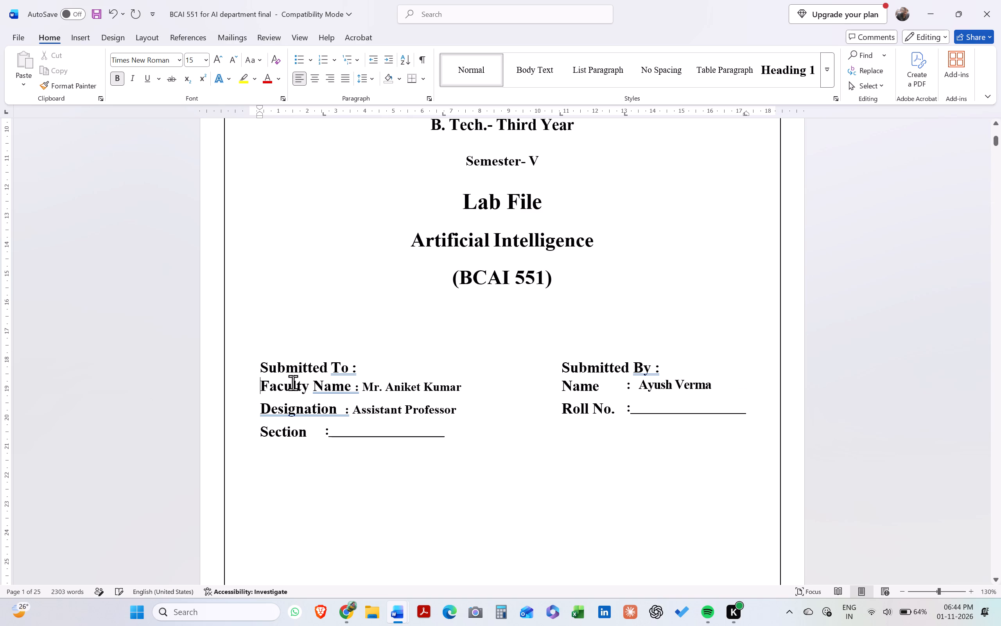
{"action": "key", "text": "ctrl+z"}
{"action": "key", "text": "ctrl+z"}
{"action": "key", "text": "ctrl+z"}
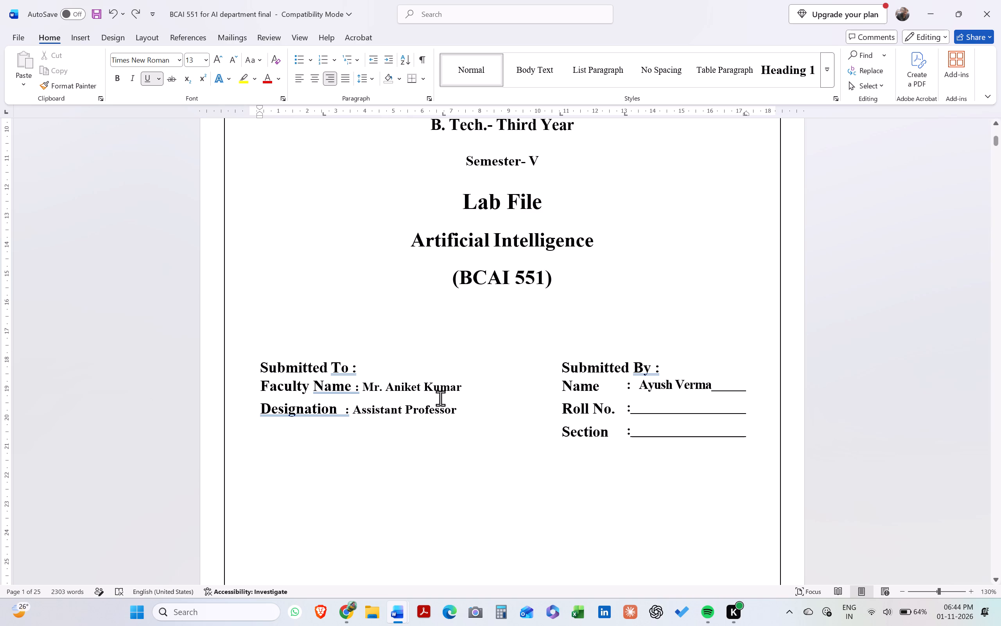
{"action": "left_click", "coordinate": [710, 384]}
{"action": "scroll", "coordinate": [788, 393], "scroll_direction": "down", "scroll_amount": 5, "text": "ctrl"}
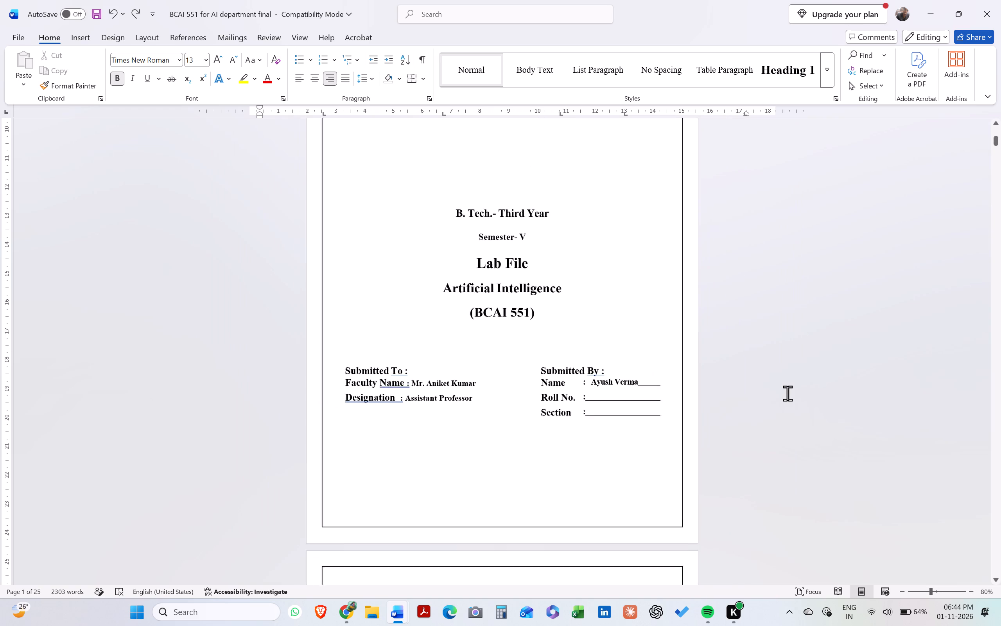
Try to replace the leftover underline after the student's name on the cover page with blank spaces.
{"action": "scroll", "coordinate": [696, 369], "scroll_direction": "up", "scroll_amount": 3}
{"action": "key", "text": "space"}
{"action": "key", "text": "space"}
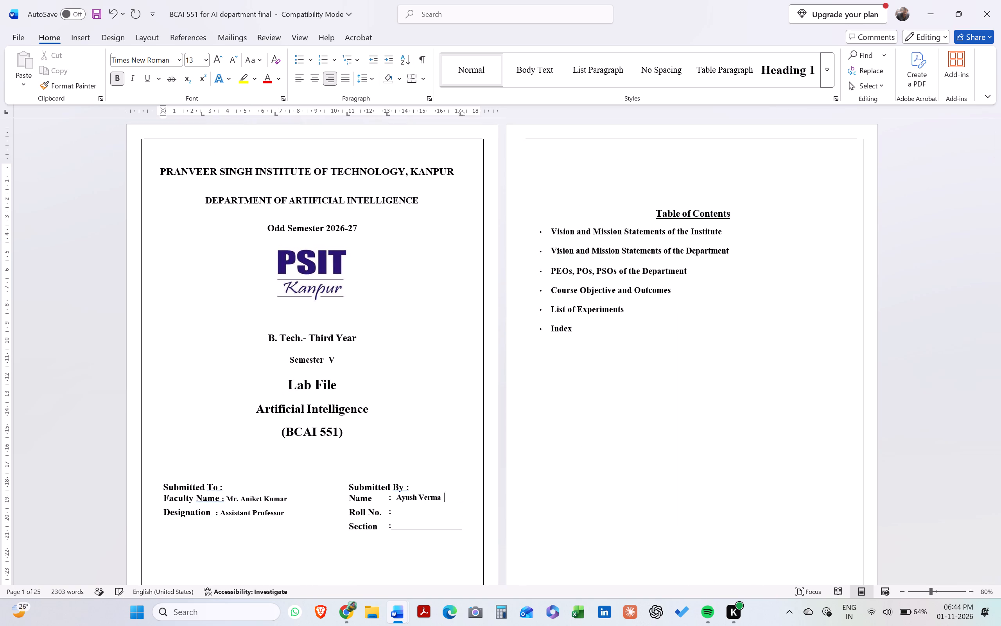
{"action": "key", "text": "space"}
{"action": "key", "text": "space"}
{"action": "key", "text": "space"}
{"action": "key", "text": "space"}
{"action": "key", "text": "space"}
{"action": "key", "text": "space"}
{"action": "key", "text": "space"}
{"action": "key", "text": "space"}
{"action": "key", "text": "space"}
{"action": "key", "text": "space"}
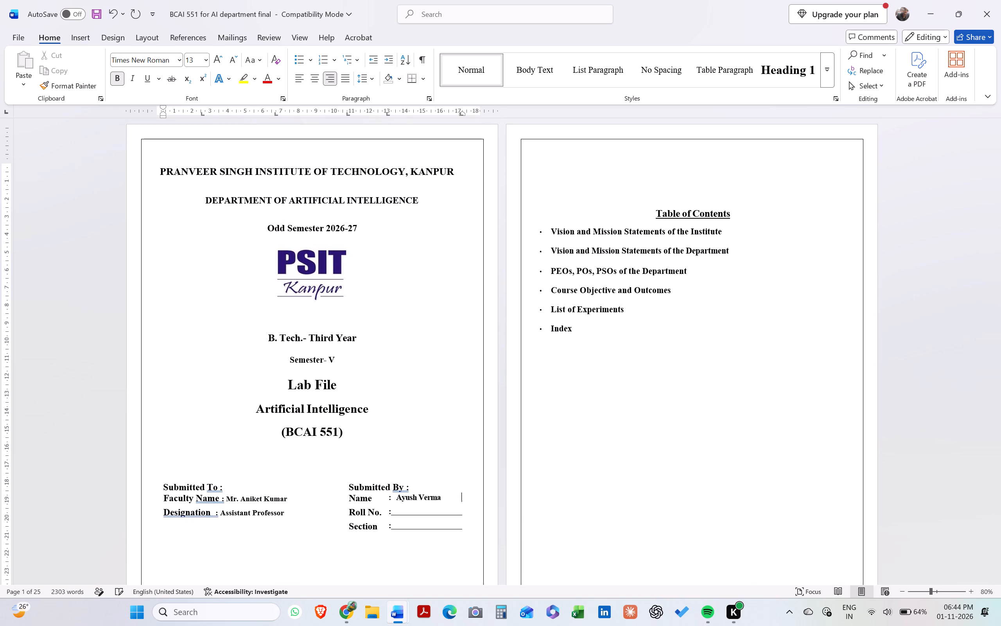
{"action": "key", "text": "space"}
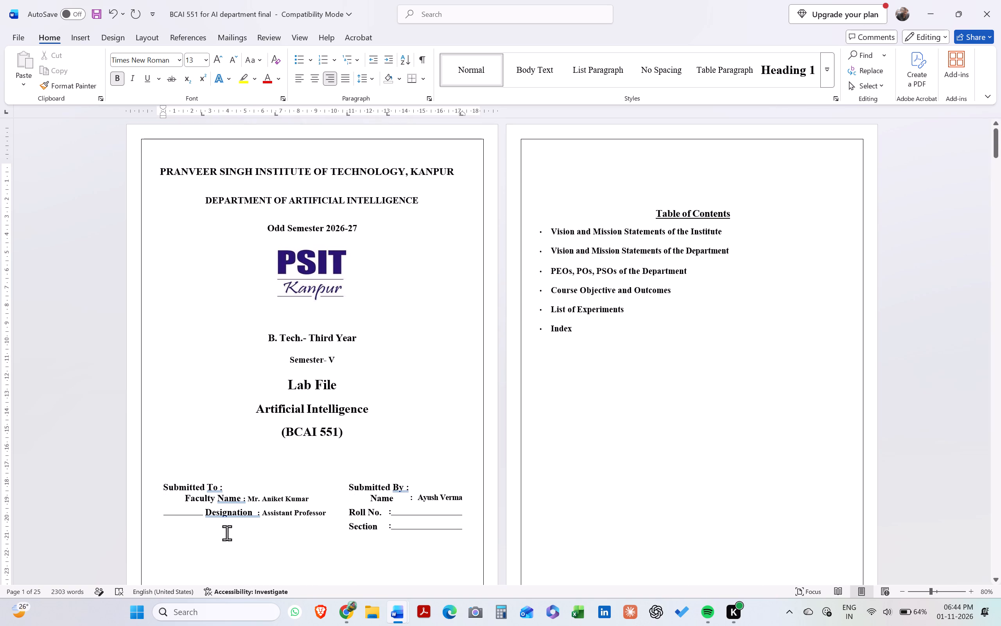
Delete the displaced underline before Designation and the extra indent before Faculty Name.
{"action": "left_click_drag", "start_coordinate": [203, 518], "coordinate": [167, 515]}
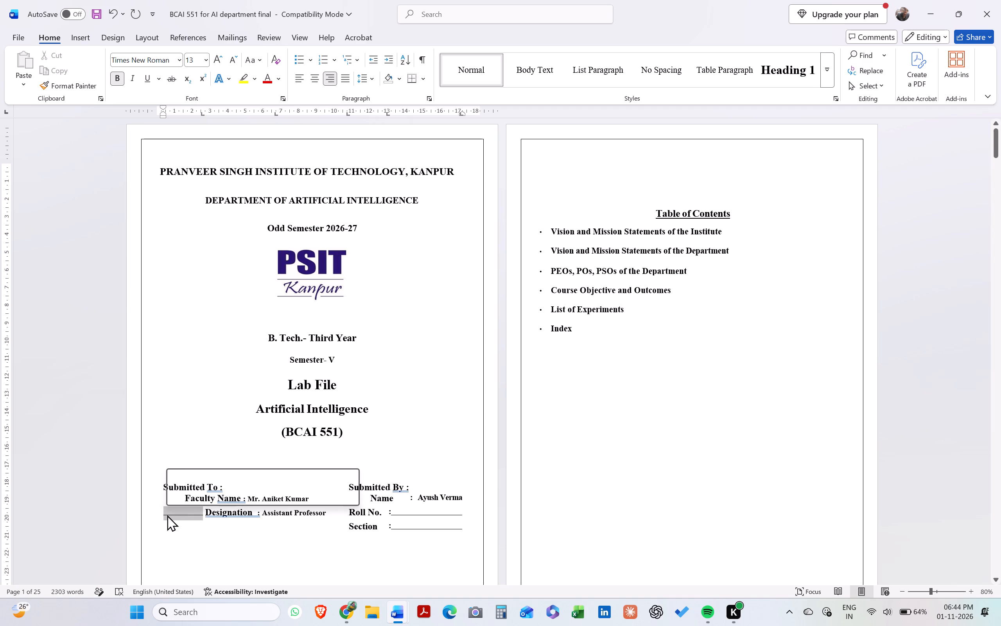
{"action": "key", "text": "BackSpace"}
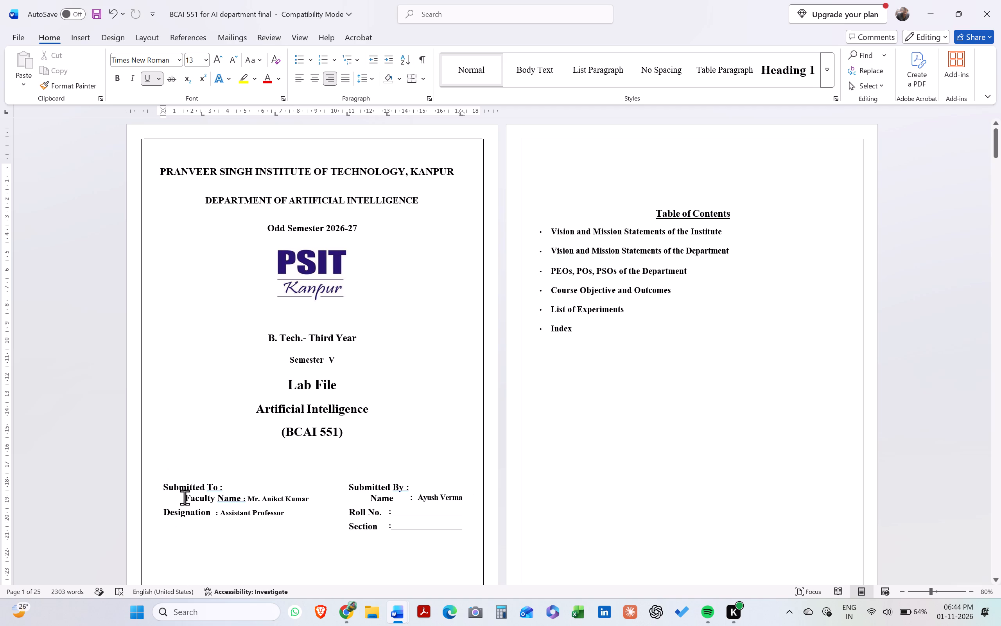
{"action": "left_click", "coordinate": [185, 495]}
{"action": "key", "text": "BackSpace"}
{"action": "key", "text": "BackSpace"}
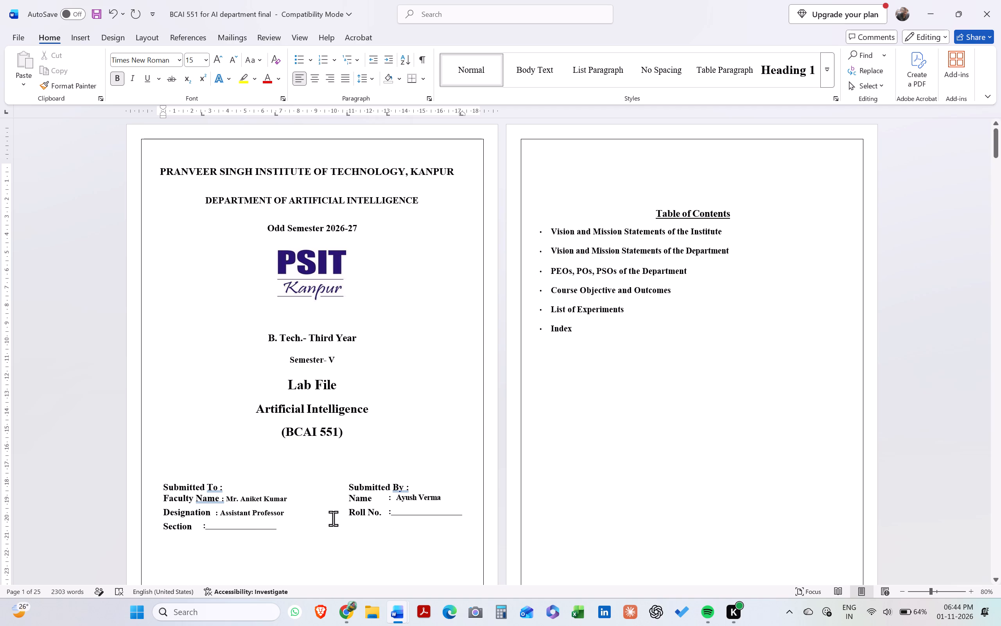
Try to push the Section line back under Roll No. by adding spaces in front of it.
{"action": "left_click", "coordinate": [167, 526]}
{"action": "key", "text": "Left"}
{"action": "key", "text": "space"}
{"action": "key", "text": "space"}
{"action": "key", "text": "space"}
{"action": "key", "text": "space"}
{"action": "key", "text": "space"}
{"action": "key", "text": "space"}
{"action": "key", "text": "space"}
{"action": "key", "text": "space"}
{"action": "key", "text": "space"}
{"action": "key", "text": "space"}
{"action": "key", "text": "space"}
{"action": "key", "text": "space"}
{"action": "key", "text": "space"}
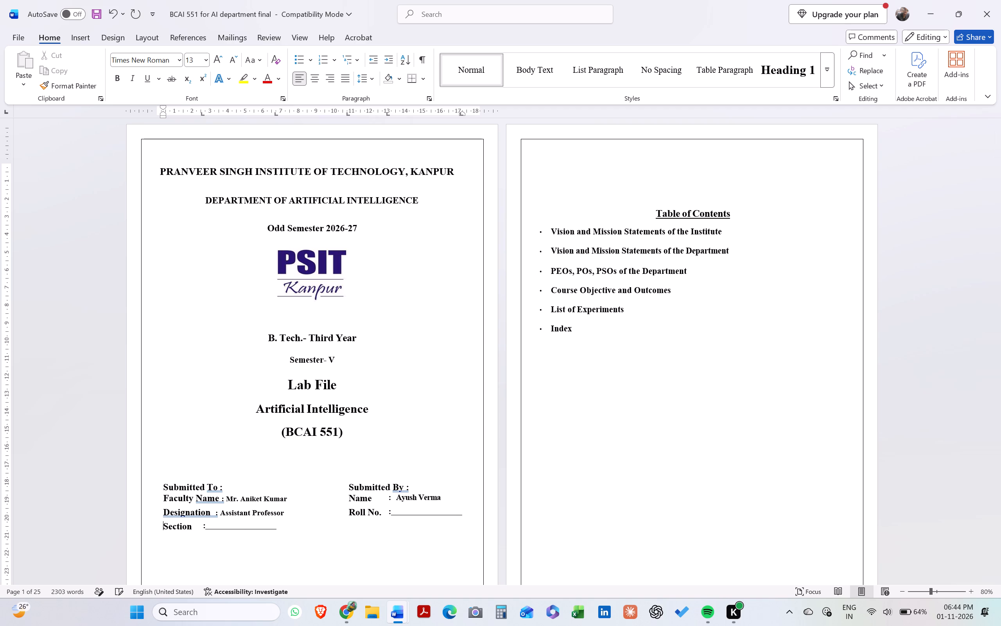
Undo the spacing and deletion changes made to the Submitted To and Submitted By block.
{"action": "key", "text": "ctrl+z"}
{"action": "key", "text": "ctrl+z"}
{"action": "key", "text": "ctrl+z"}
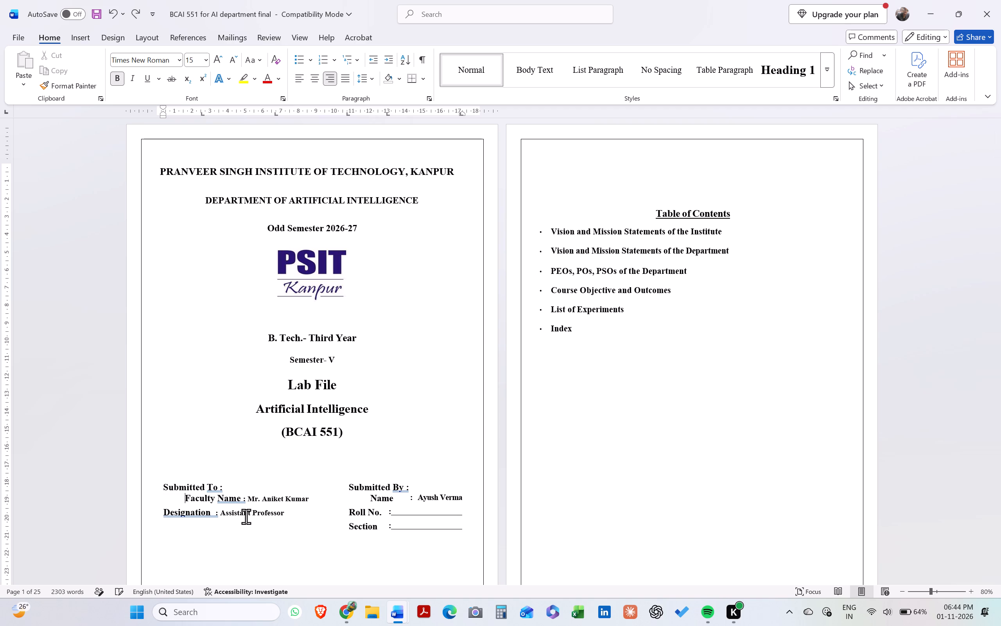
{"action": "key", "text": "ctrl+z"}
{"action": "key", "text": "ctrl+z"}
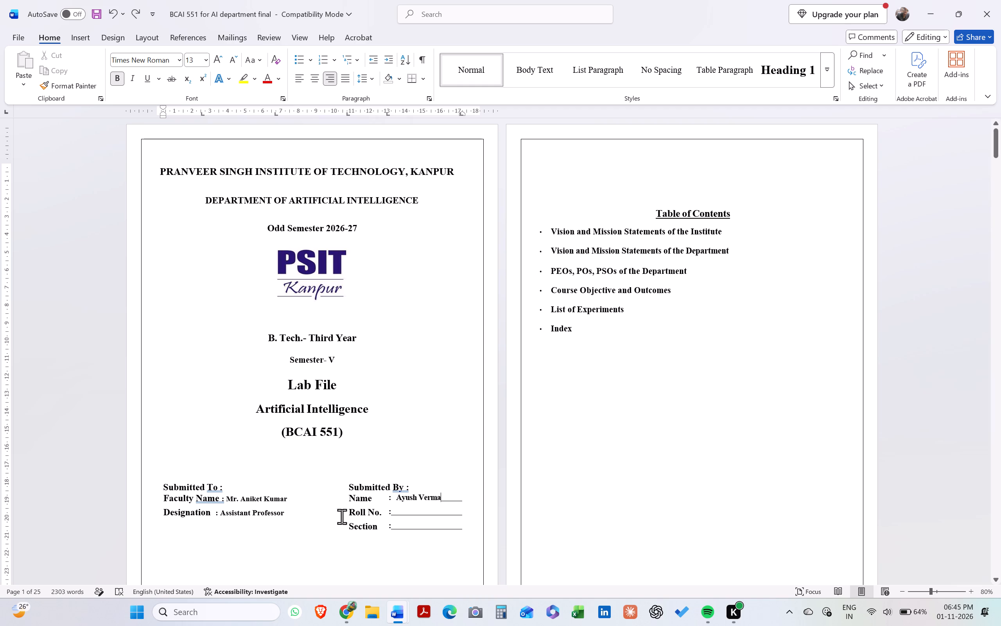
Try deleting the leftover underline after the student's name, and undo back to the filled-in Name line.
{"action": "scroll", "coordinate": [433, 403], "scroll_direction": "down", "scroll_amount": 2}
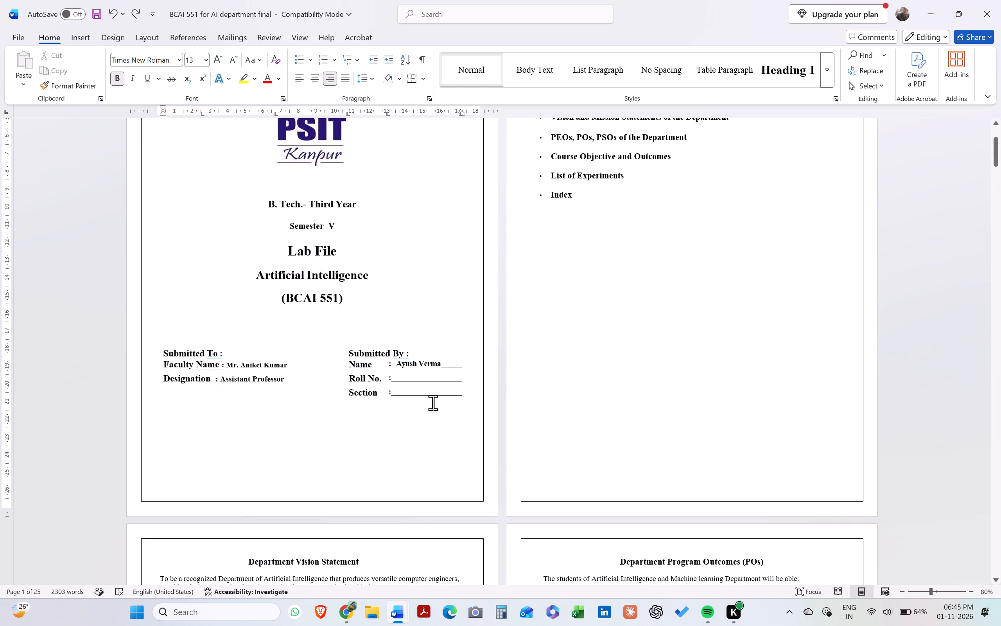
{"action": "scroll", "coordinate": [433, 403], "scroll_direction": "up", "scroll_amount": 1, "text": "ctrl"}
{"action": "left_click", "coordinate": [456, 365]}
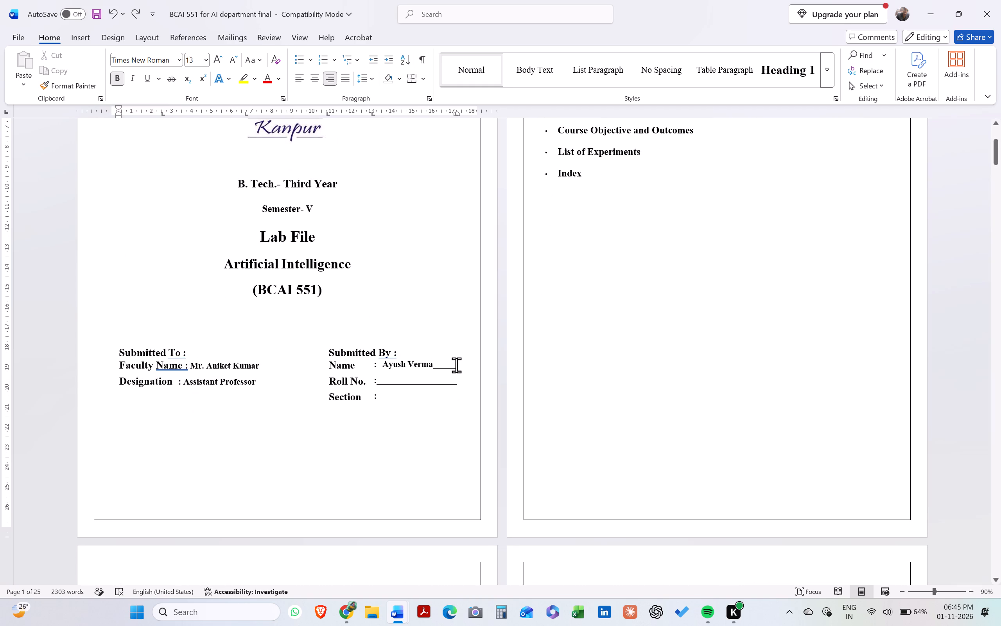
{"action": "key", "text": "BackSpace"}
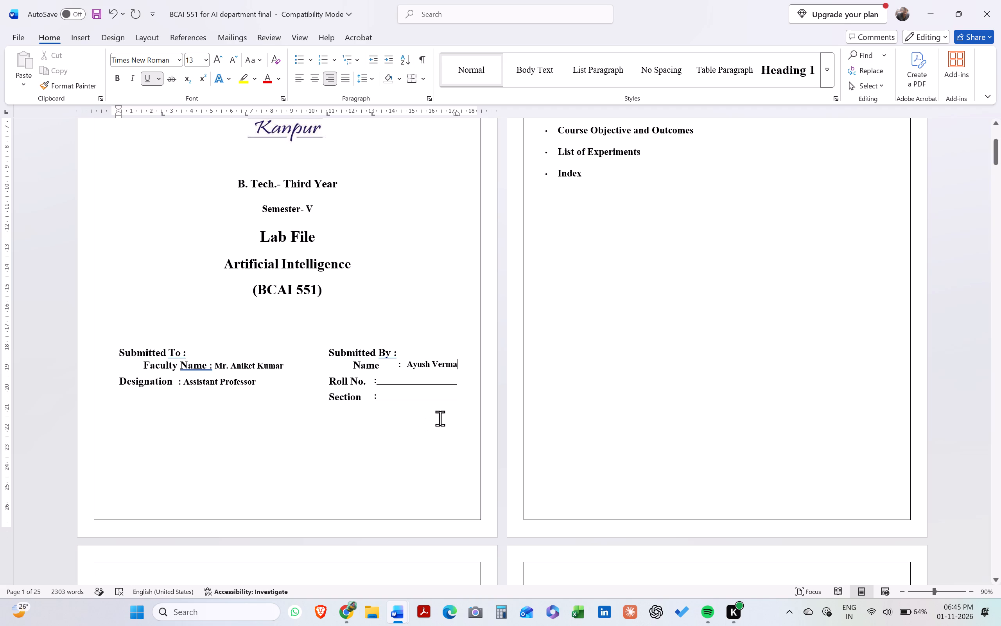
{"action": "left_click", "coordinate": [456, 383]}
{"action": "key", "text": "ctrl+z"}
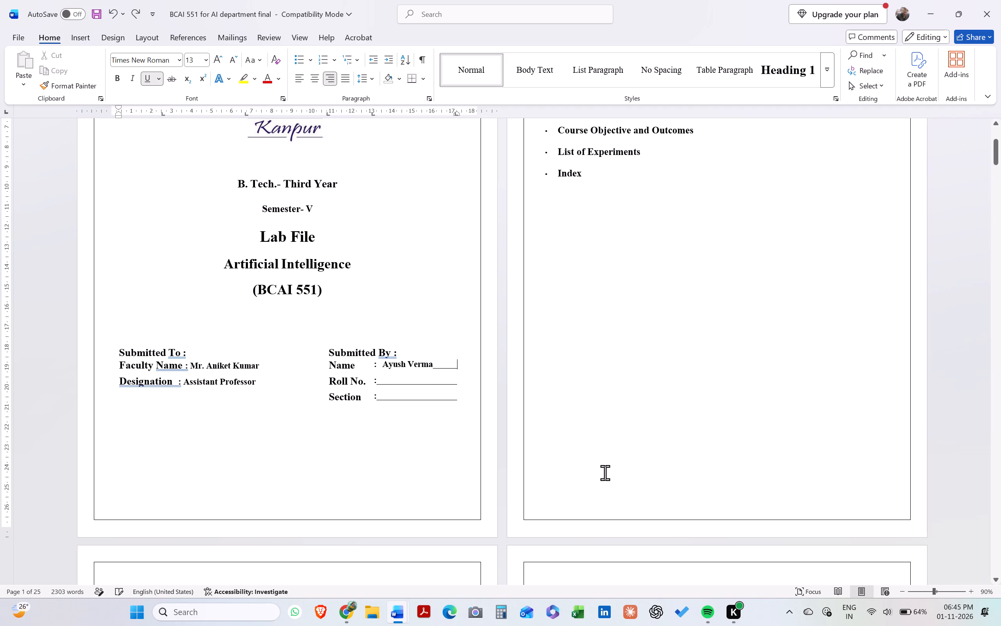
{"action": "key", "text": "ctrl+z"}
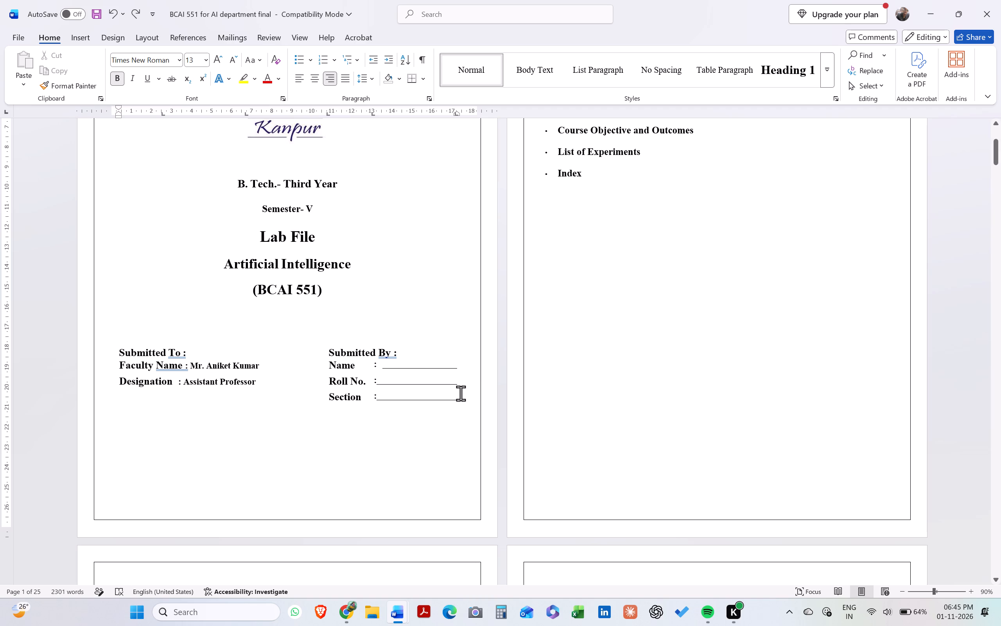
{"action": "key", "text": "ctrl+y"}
Place the text cursor at the end of the Roll No. blank under Submitted By.
{"action": "left_click", "coordinate": [456, 373]}
{"action": "key", "text": "Down"}
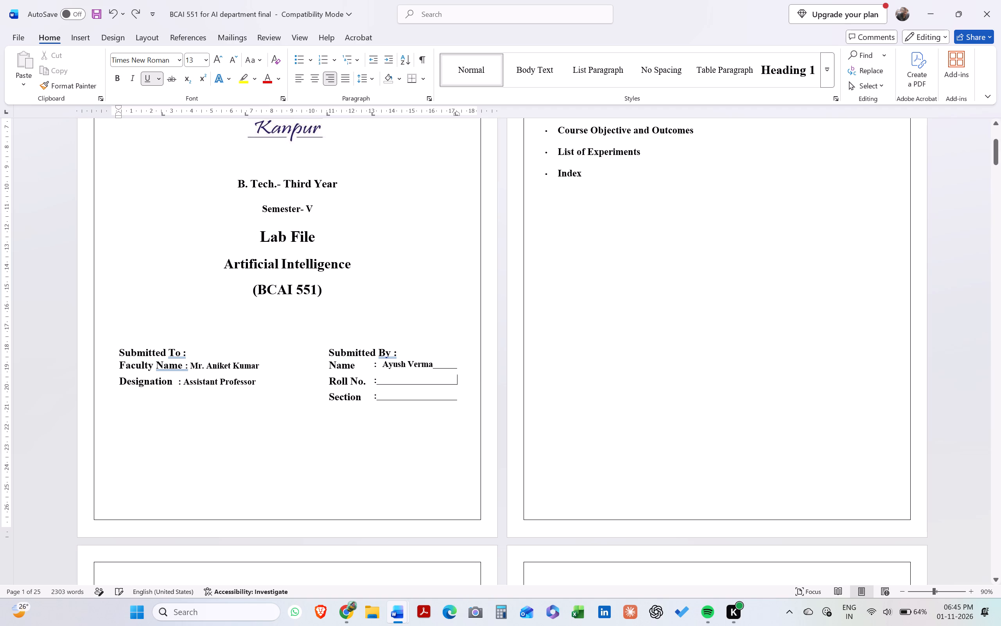
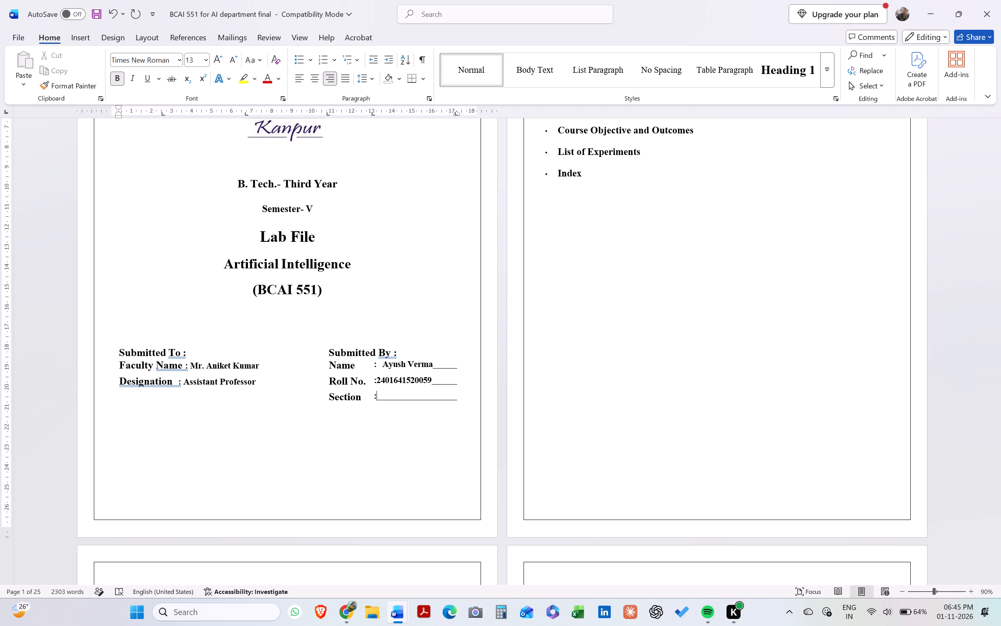
Fill in the Section blank under Submitted By with CS-AI-3A.
{"action": "type", "text": "cs"}
{"action": "key", "text": "BackSpace"}
{"action": "type", "text": "CS"}
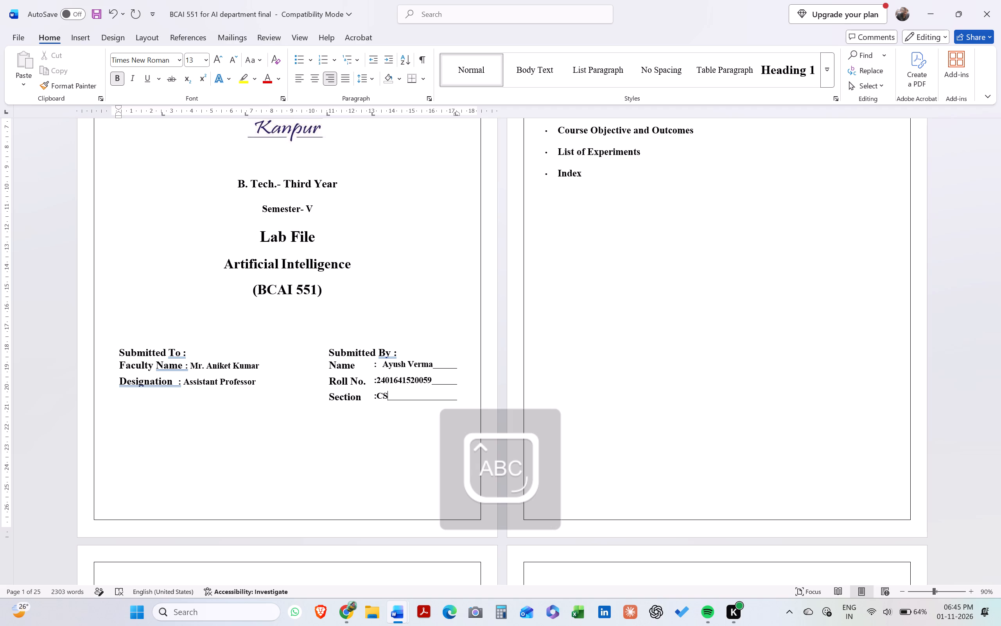
{"action": "key", "text": "minus"}
{"action": "type", "text": "AI"}
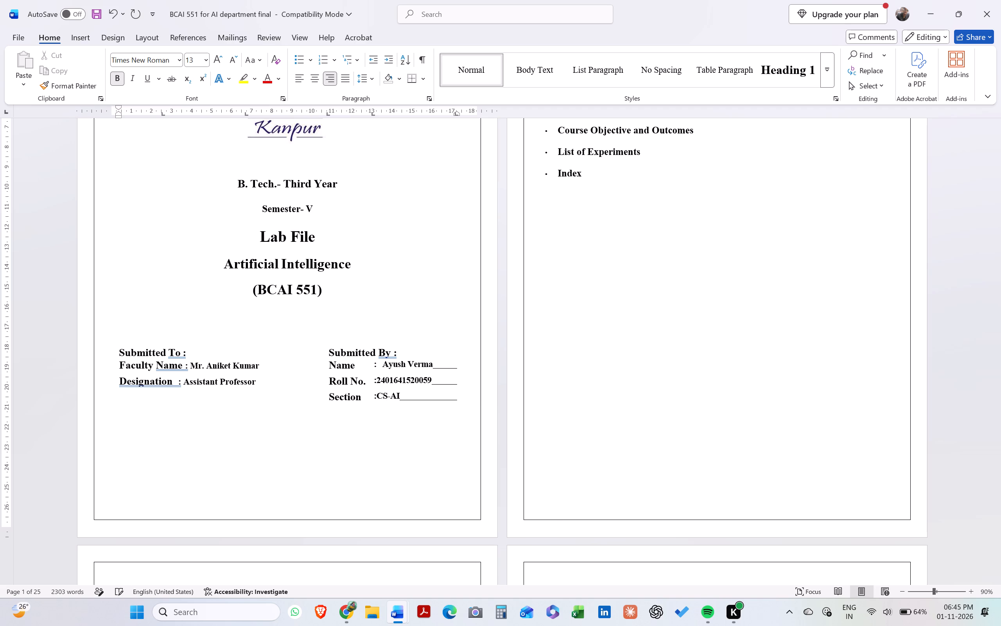
{"action": "key", "text": "minus"}
{"action": "type", "text": "3A"}
Insert a space after the colon before the Section value and before the Roll No. value.
{"action": "left_click", "coordinate": [455, 396]}
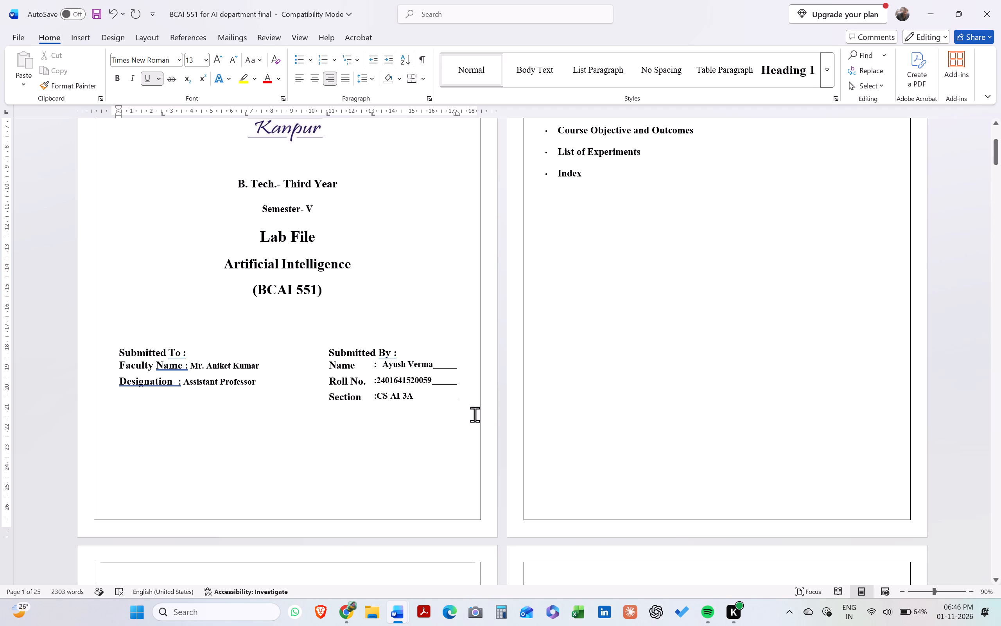
{"action": "key", "text": "Left"}
{"action": "key", "text": "Left"}
{"action": "key", "text": "Left"}
{"action": "key", "text": "Left"}
{"action": "key", "text": "Left"}
{"action": "key", "text": "Left"}
{"action": "key", "text": "Left"}
{"action": "key", "text": "Left"}
{"action": "key", "text": "Left"}
{"action": "key", "text": "space"}
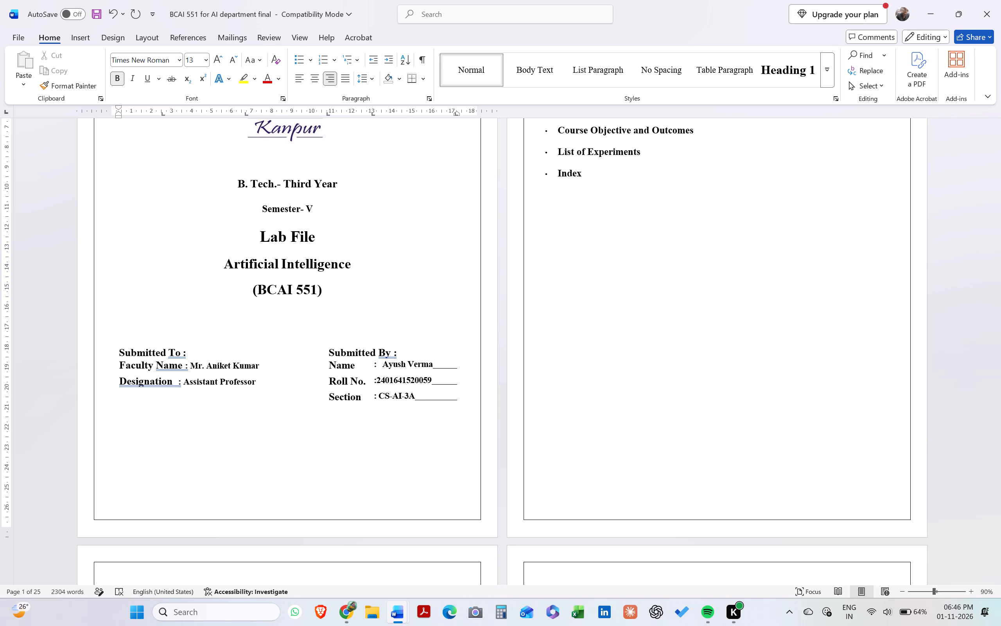
{"action": "key", "text": "Up"}
{"action": "key", "text": "space"}
{"action": "key", "text": "Down"}
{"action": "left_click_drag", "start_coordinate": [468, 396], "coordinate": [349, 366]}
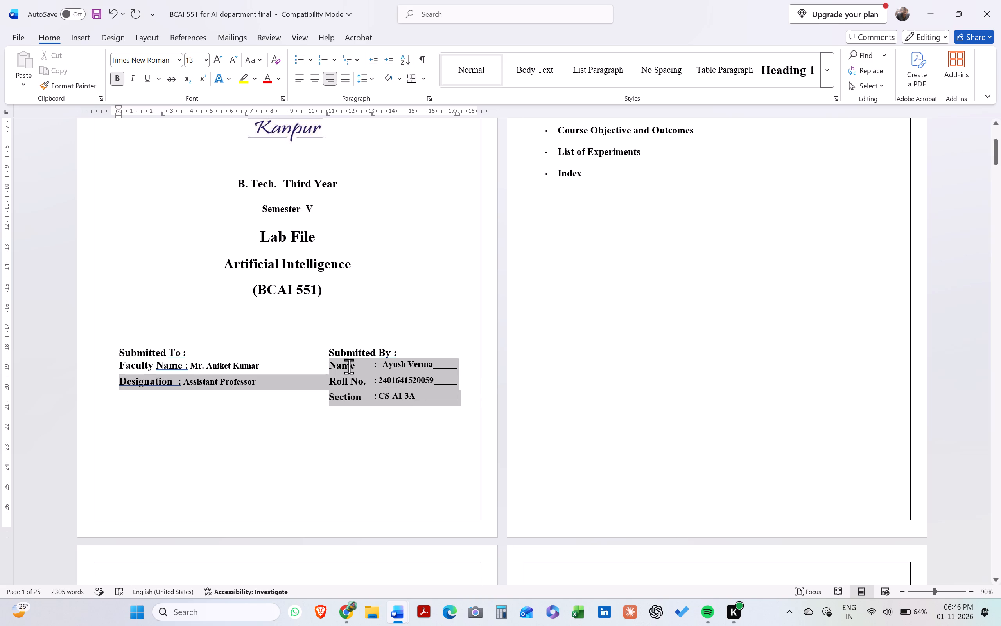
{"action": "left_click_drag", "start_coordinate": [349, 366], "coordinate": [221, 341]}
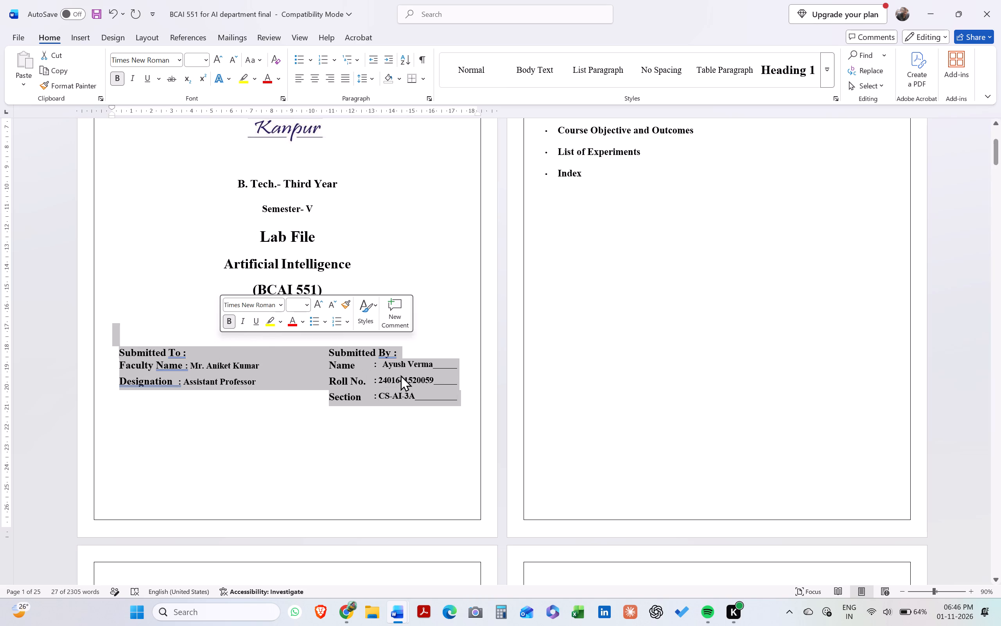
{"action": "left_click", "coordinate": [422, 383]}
Delete the leftover underline after CS-AI-3A on the Section line and put trailing spaces in its place.
{"action": "left_click", "coordinate": [461, 395]}
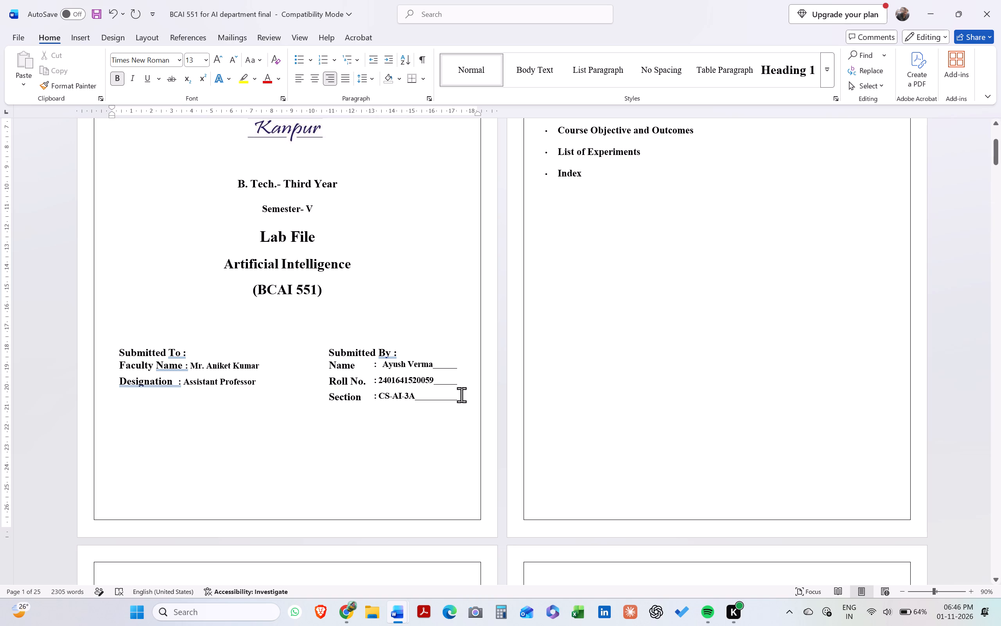
{"action": "key", "text": "BackSpace"}
{"action": "key", "text": "BackSpace"}
{"action": "key", "text": "BackSpace"}
{"action": "key", "text": "BackSpace"}
{"action": "key", "text": "BackSpace"}
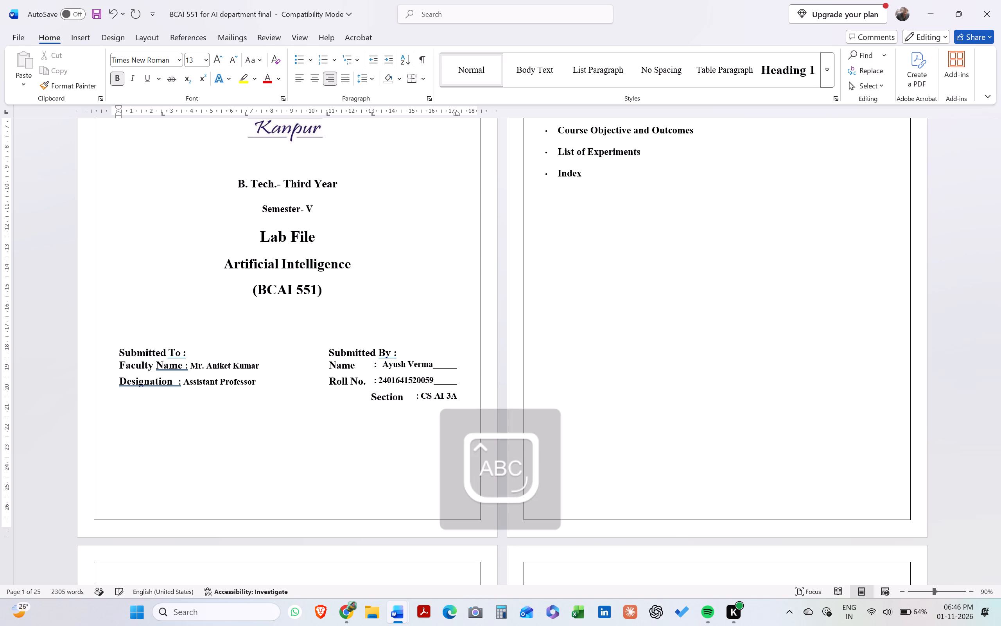
{"action": "key", "text": "space"}
{"action": "key", "text": "space"}
Delete the leftover underline after the roll number, keeping its last digit and a separating space before the Section label.
{"action": "key", "text": "Left"}
{"action": "key", "text": "Left"}
{"action": "key", "text": "Left"}
{"action": "key", "text": "Left"}
{"action": "key", "text": "Left"}
{"action": "key", "text": "Left"}
{"action": "key", "text": "Left"}
{"action": "key", "text": "Left"}
{"action": "key", "text": "Left"}
{"action": "key", "text": "Left"}
{"action": "key", "text": "Left"}
{"action": "key", "text": "Left"}
{"action": "key", "text": "Left"}
{"action": "key", "text": "Left"}
{"action": "key", "text": "Left"}
{"action": "key", "text": "Left"}
{"action": "key", "text": "Left"}
{"action": "key", "text": "Left"}
{"action": "key", "text": "Left"}
{"action": "key", "text": "Left"}
{"action": "key", "text": "Left"}
{"action": "key", "text": "Left"}
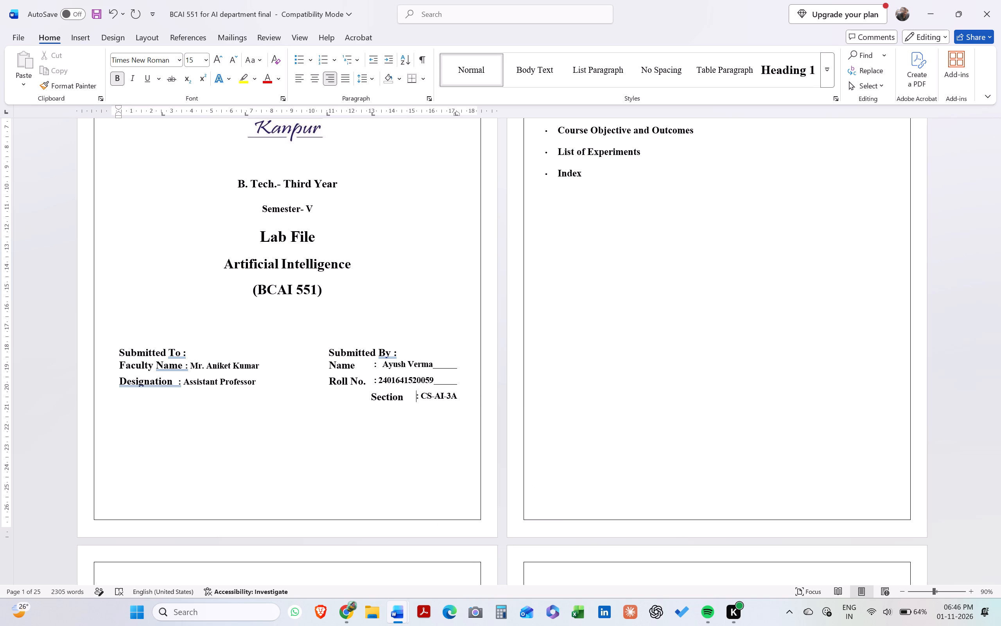
{"action": "key", "text": "Right"}
{"action": "key", "text": "Right"}
{"action": "key", "text": "BackSpace"}
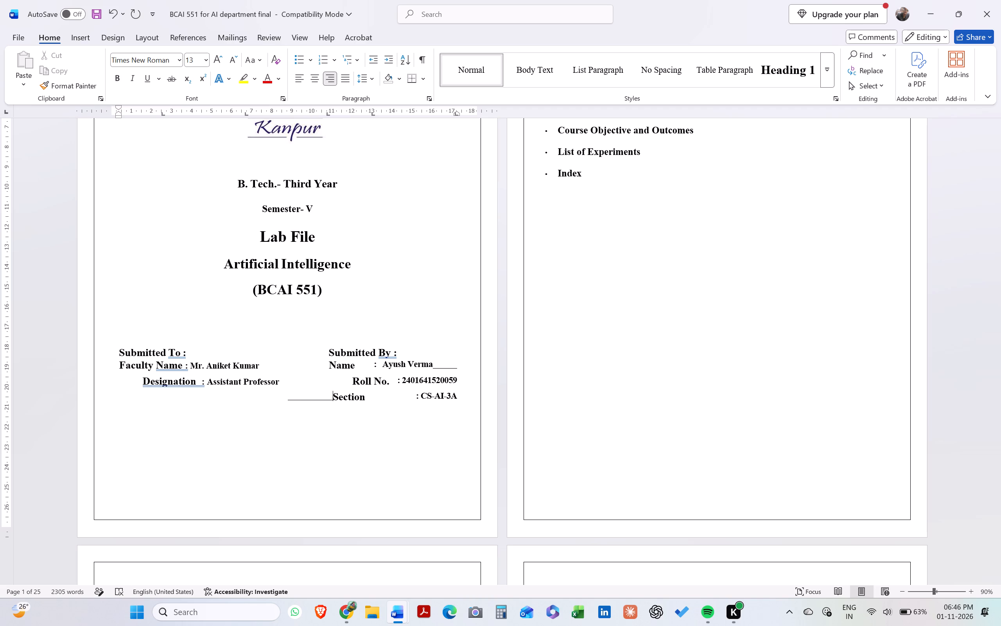
{"action": "key", "text": "BackSpace"}
{"action": "key", "text": "BackSpace"}
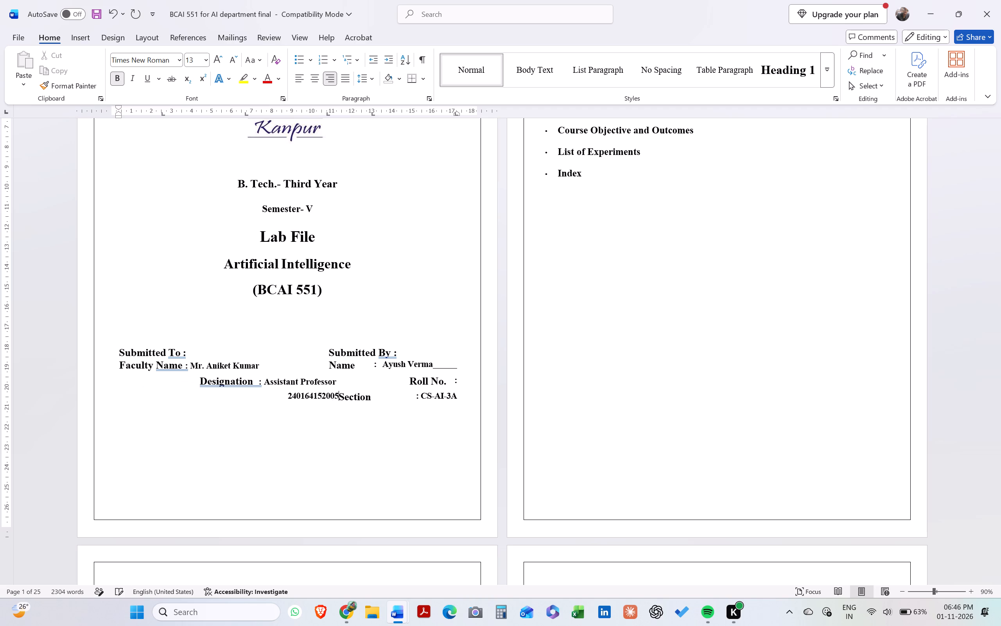
{"action": "type", "text": "9"}
{"action": "key", "text": "space"}
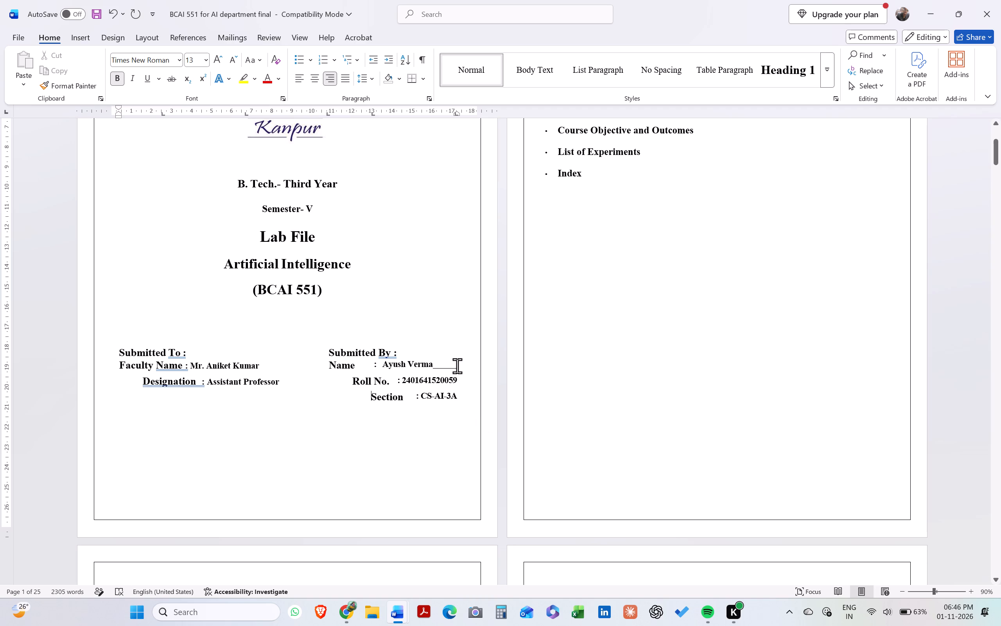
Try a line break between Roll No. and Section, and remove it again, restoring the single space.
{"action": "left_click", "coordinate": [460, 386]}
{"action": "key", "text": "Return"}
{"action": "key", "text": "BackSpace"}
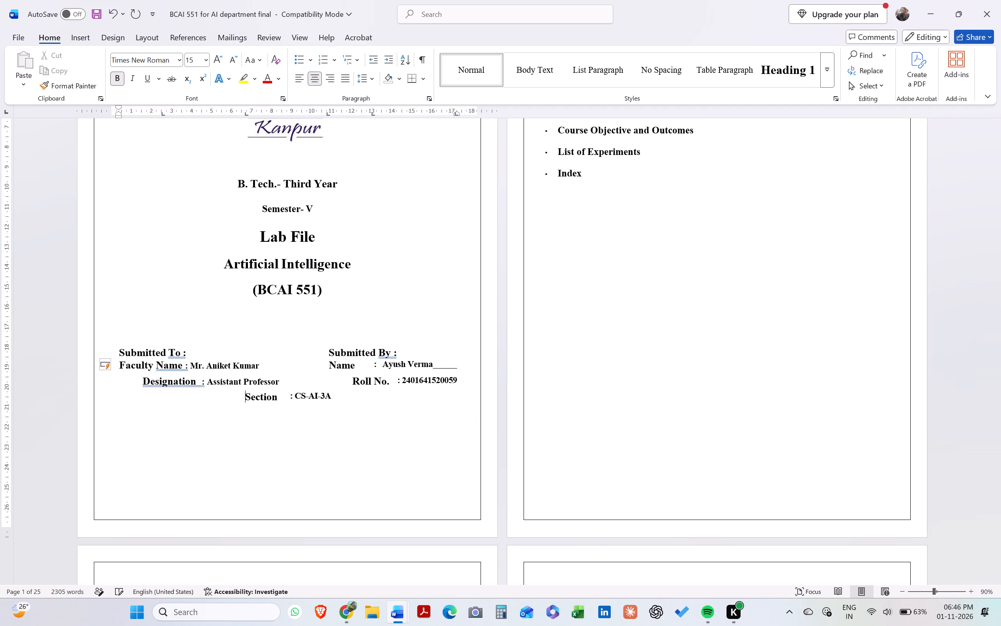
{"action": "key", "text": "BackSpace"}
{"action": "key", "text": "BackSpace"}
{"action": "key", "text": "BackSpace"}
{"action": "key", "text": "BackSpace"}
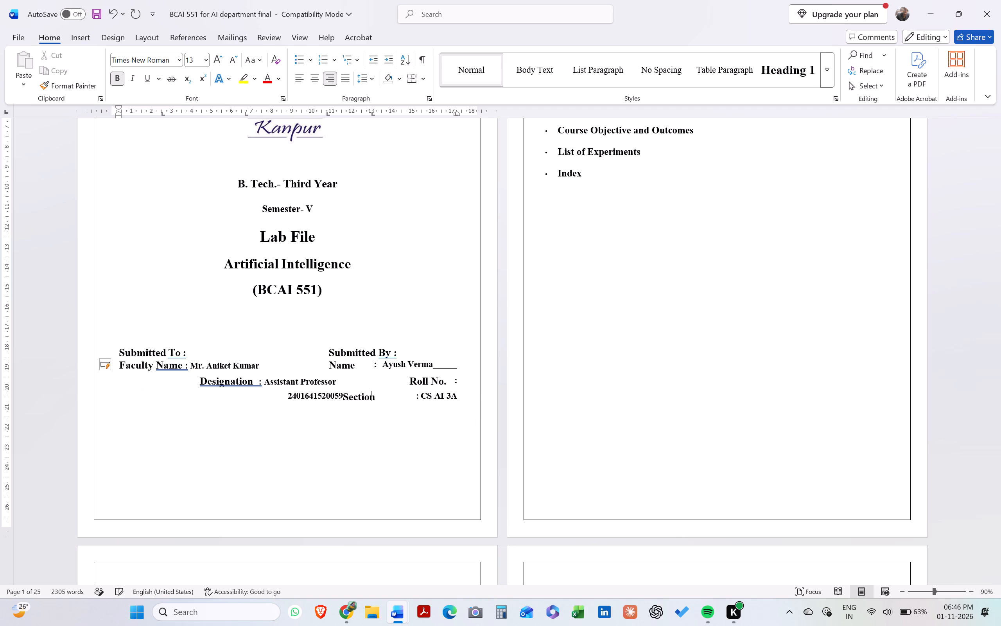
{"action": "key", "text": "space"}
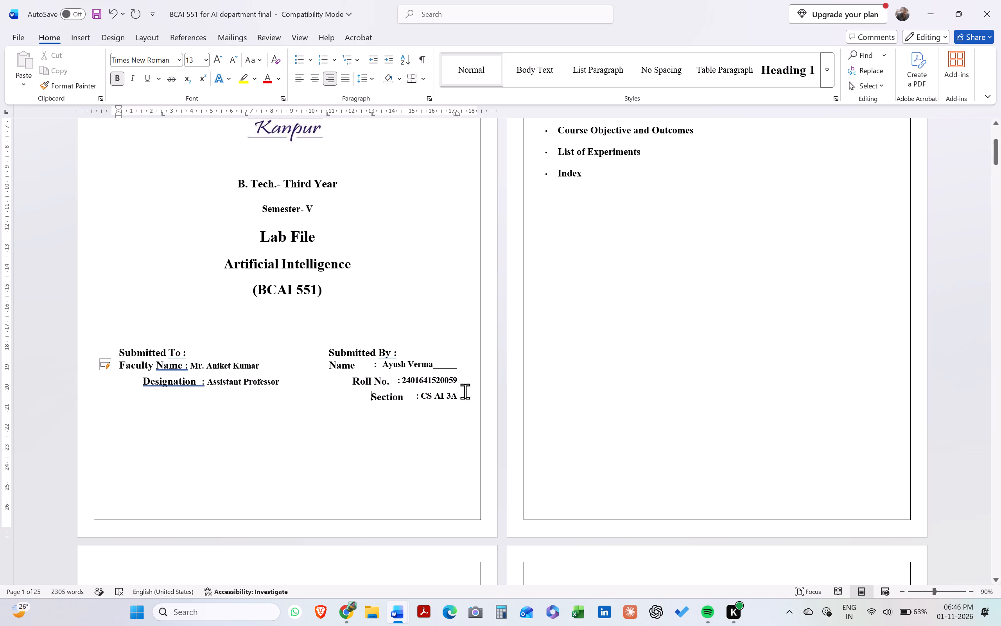
Delete the leftover underline after the student's name on the Name line.
{"action": "left_click", "coordinate": [465, 371]}
{"action": "key", "text": "BackSpace"}
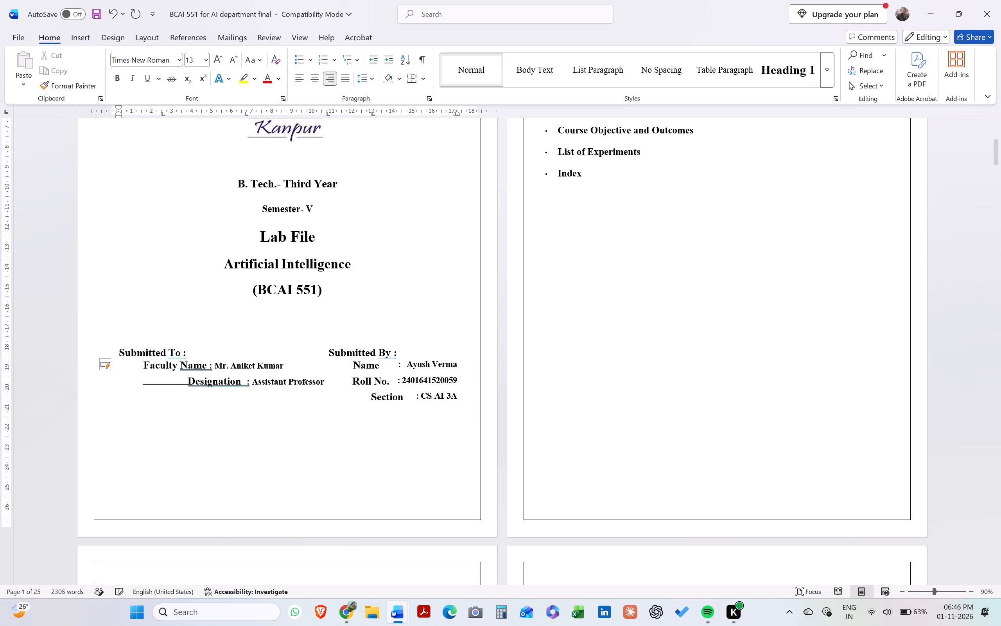
{"action": "key", "text": "BackSpace"}
{"action": "key", "text": "BackSpace"}
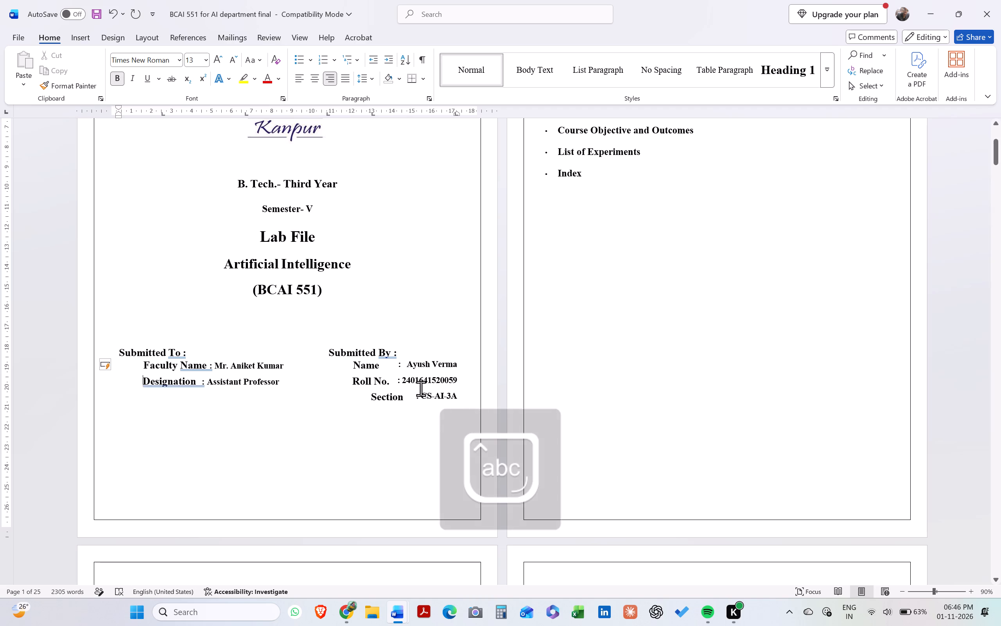
Justify the lines from Faculty Name through Section in the Submitted To and Submitted By block.
{"action": "left_click_drag", "start_coordinate": [461, 395], "coordinate": [144, 367]}
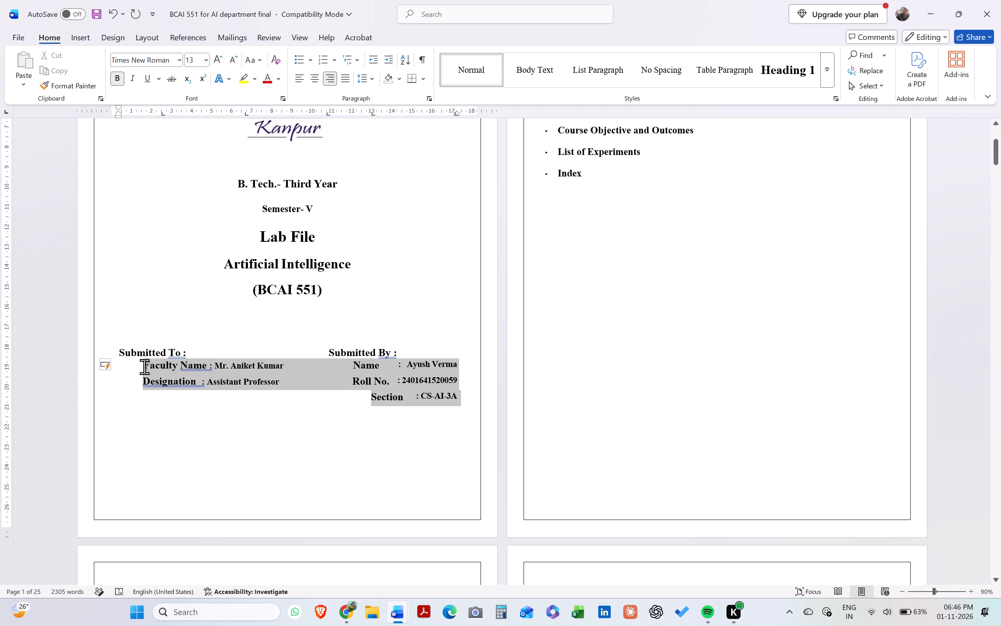
{"action": "left_click_drag", "start_coordinate": [144, 367], "coordinate": [144, 367]}
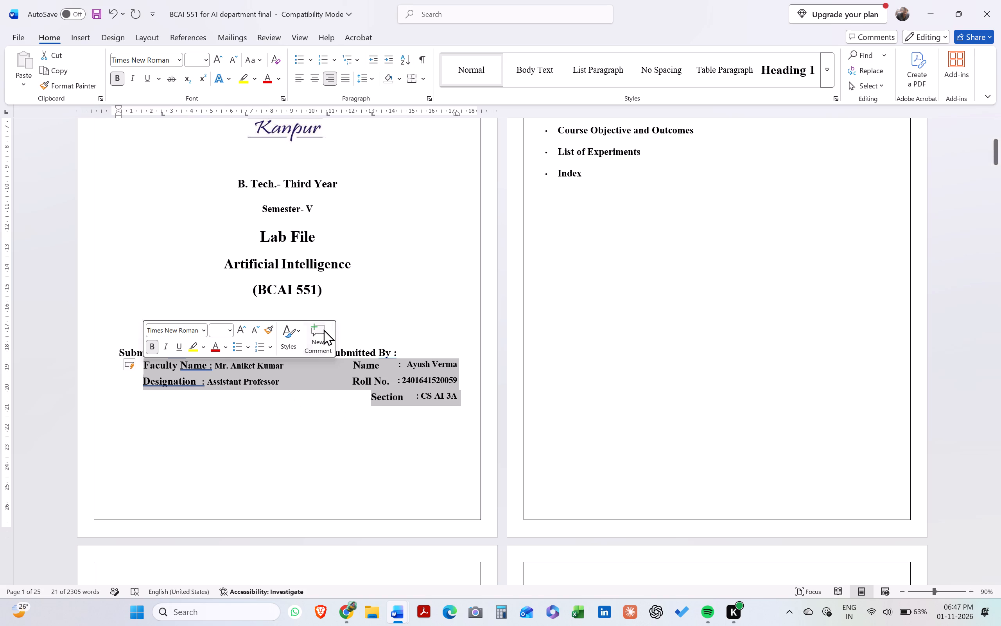
{"action": "left_click", "coordinate": [342, 79]}
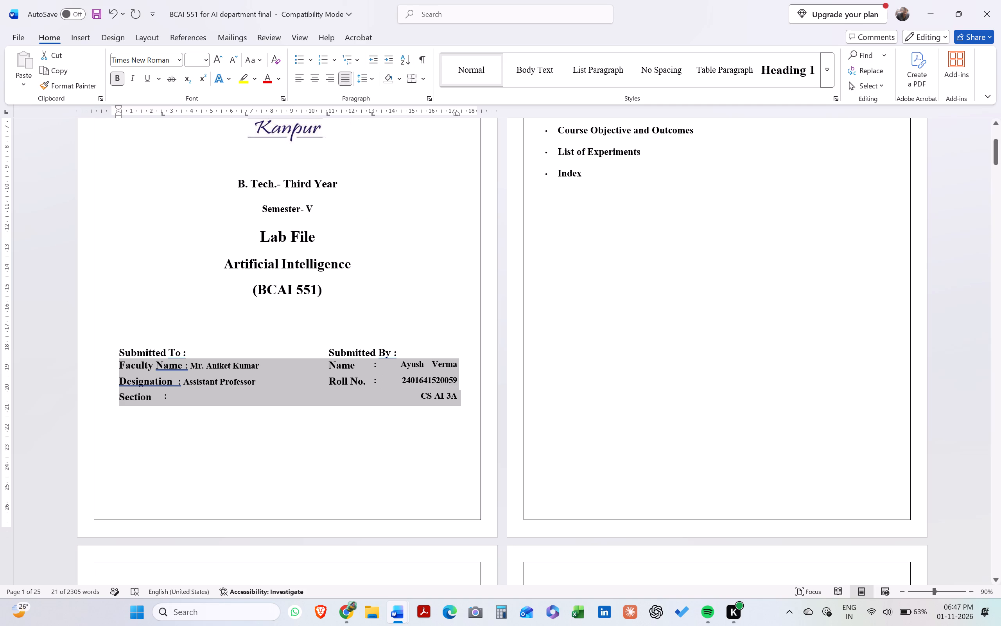
{"action": "left_click", "coordinate": [247, 424]}
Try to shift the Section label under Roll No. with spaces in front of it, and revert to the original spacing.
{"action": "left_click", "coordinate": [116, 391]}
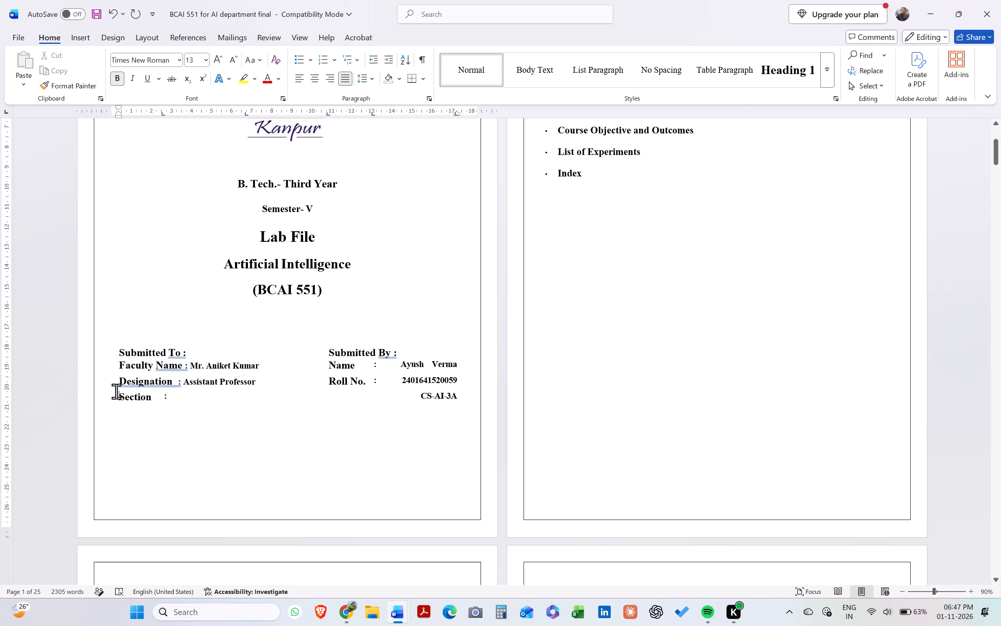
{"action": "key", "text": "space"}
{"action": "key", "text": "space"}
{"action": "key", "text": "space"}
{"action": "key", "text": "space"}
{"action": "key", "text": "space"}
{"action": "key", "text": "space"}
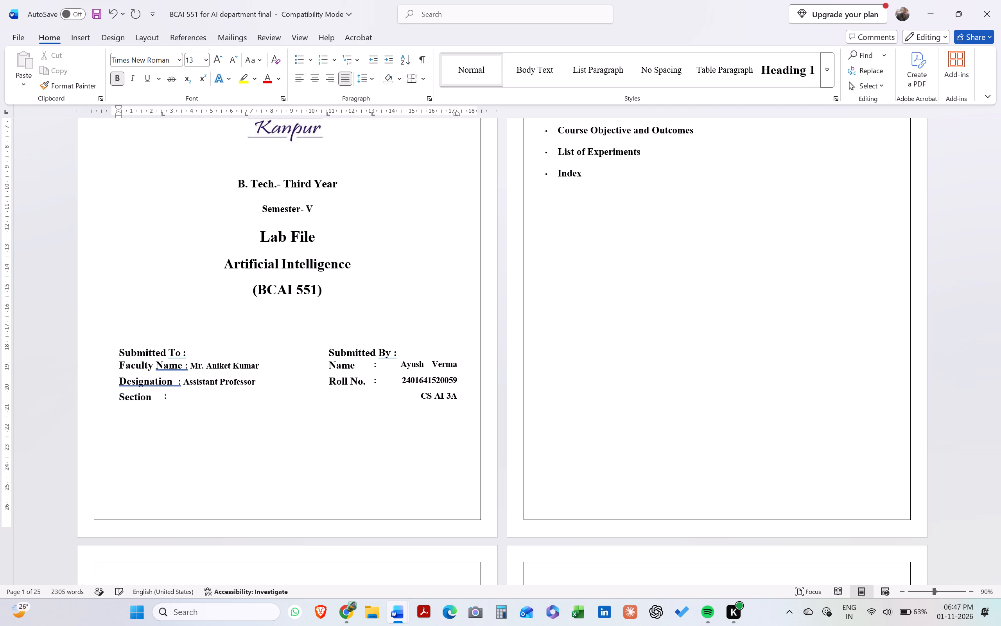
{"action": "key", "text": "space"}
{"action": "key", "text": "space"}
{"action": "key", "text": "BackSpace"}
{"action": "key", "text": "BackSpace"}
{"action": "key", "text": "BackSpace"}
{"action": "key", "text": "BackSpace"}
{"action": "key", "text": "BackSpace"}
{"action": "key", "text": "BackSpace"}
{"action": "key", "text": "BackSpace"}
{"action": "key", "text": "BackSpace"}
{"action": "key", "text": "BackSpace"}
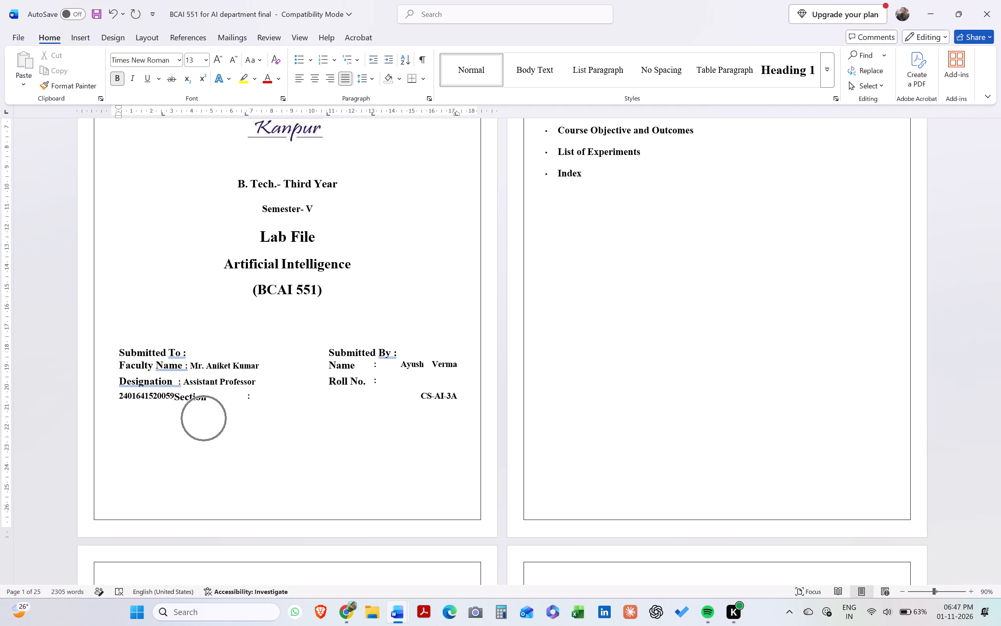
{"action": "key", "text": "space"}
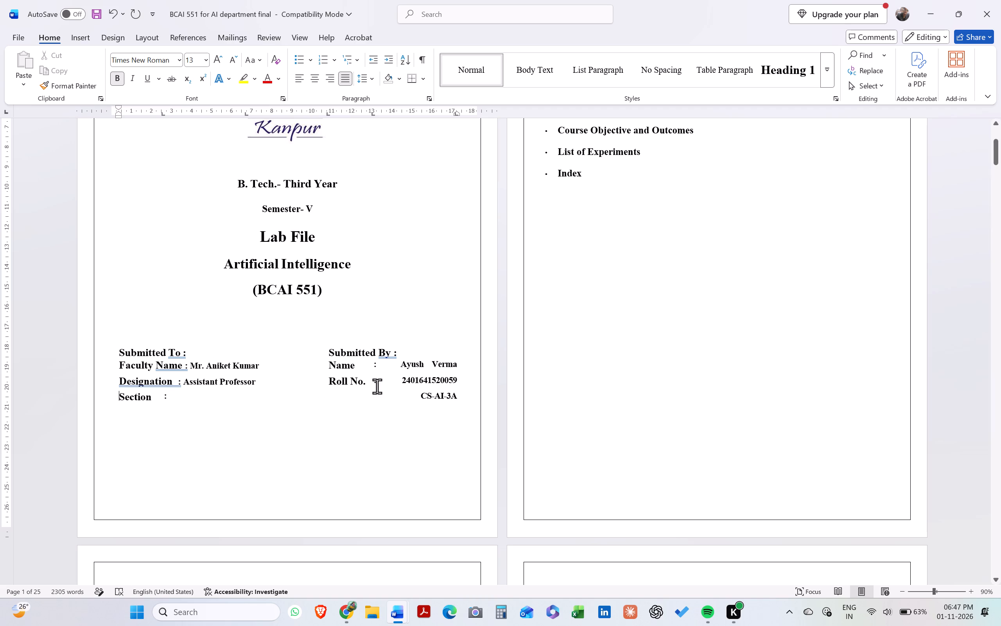
Remove the gap between the colon and the student's name on the Name line.
{"action": "left_click", "coordinate": [403, 360]}
{"action": "key", "text": "BackSpace"}
{"action": "key", "text": "BackSpace"}
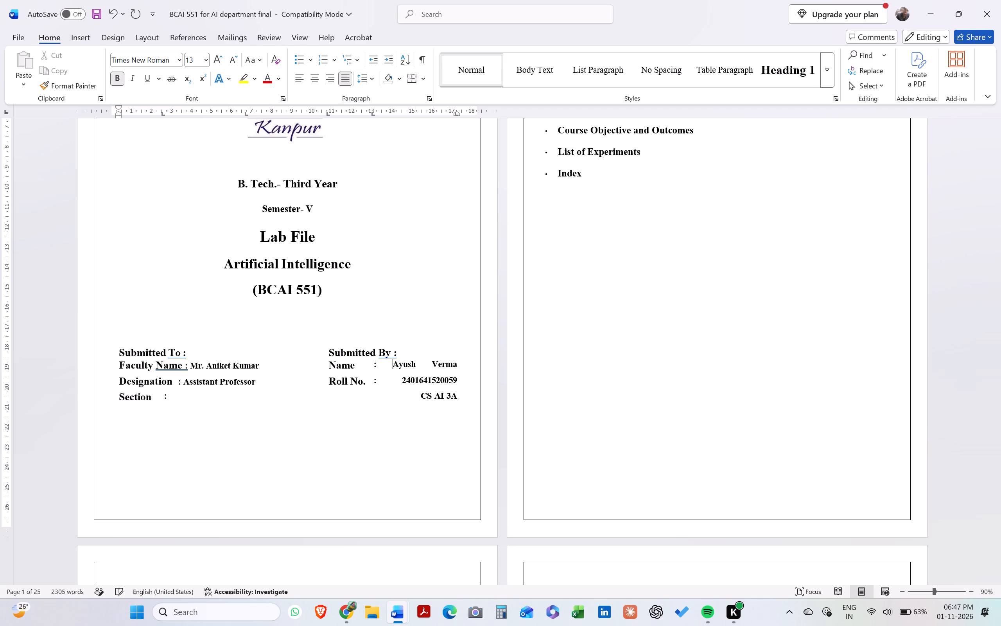
{"action": "key", "text": "BackSpace"}
{"action": "key", "text": "space"}
{"action": "key", "text": "BackSpace"}
{"action": "key", "text": "space"}
{"action": "key", "text": "BackSpace"}
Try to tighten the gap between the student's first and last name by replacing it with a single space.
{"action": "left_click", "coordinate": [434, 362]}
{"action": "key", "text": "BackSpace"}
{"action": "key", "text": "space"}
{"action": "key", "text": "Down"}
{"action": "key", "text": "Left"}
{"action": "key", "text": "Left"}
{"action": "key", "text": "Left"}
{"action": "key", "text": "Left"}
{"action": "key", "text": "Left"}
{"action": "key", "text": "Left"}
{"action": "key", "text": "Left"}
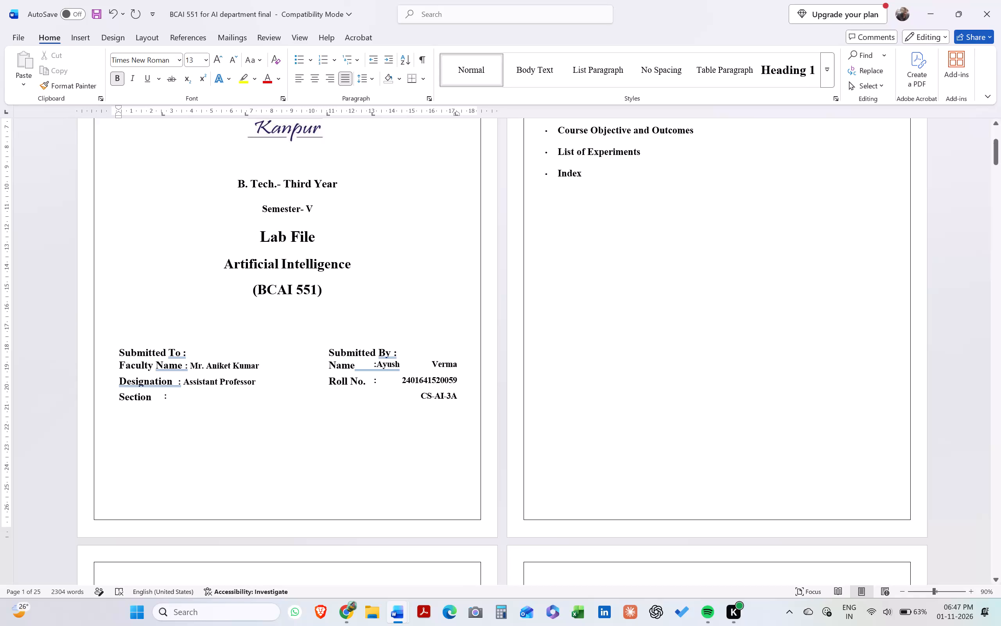
Try right and centre alignment on the Roll No. and Section lines, and settle on left alignment.
{"action": "left_click_drag", "start_coordinate": [466, 396], "coordinate": [344, 368]}
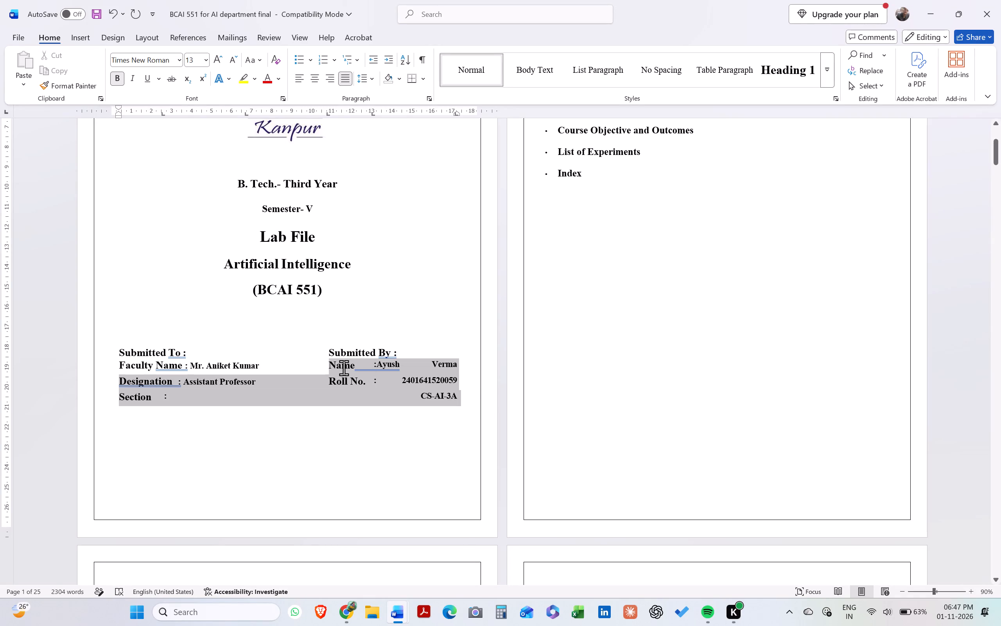
{"action": "left_click_drag", "start_coordinate": [344, 368], "coordinate": [325, 375]}
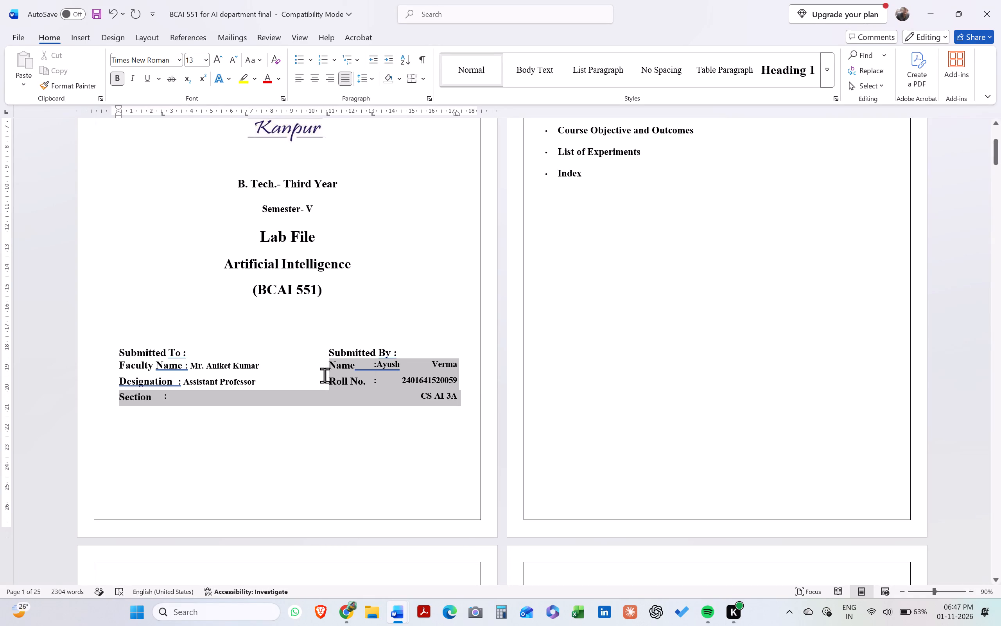
{"action": "left_click_drag", "start_coordinate": [325, 375], "coordinate": [317, 381]}
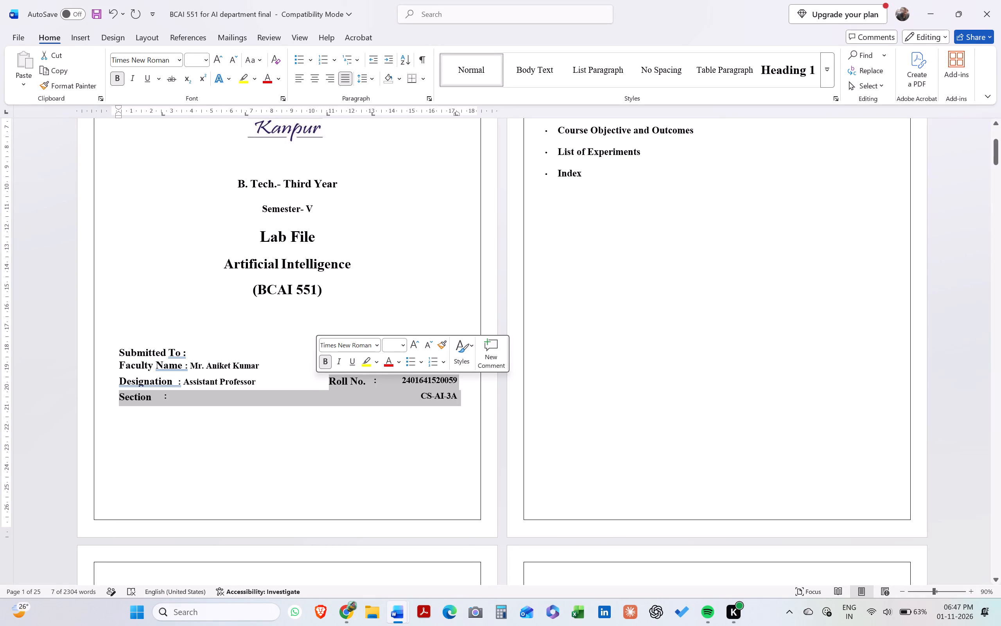
{"action": "left_click", "coordinate": [328, 81]}
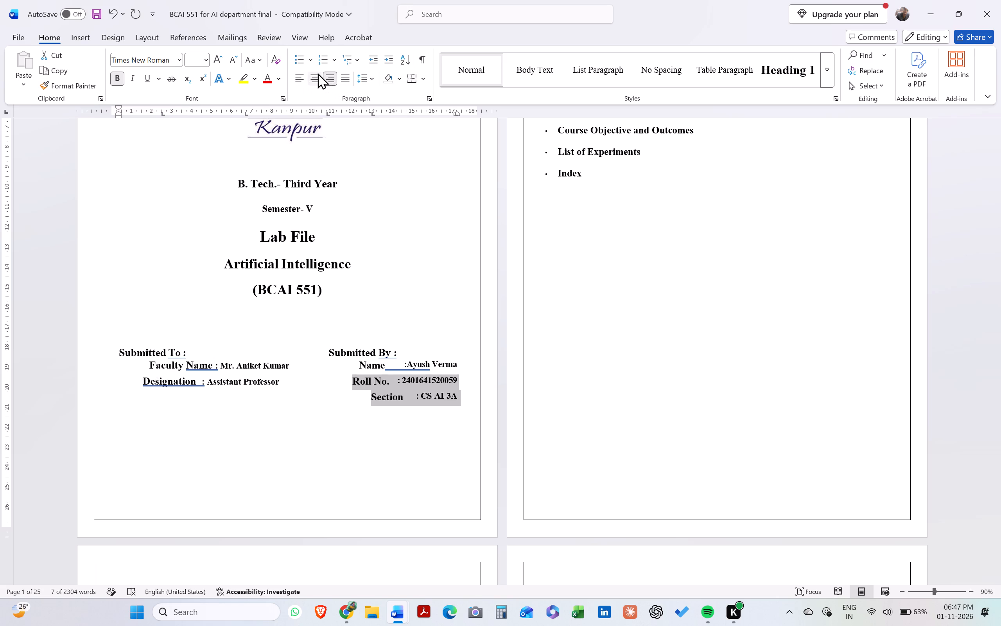
{"action": "left_click", "coordinate": [318, 73]}
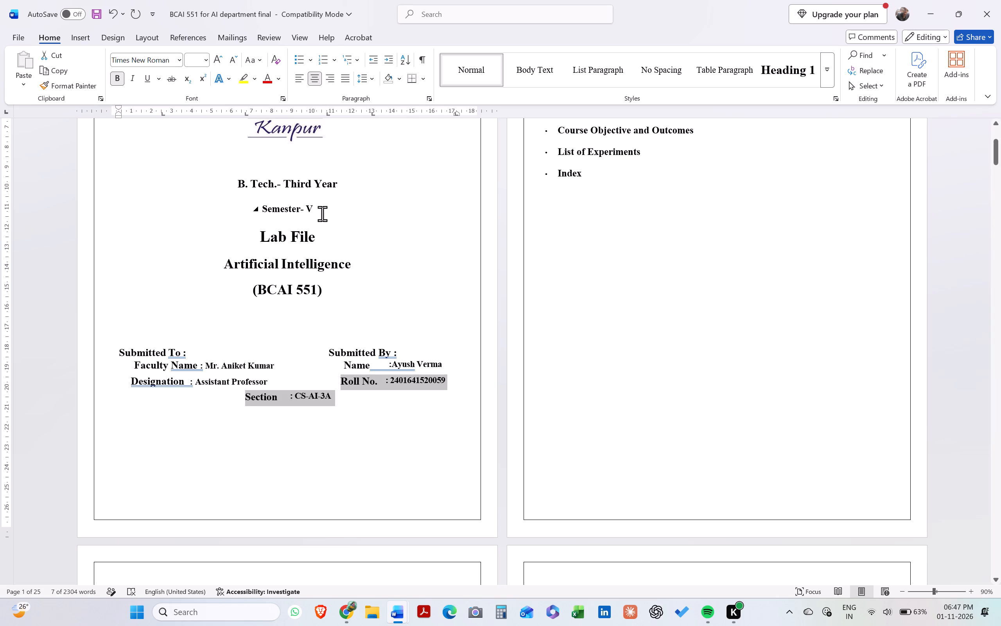
{"action": "left_click", "coordinate": [301, 79]}
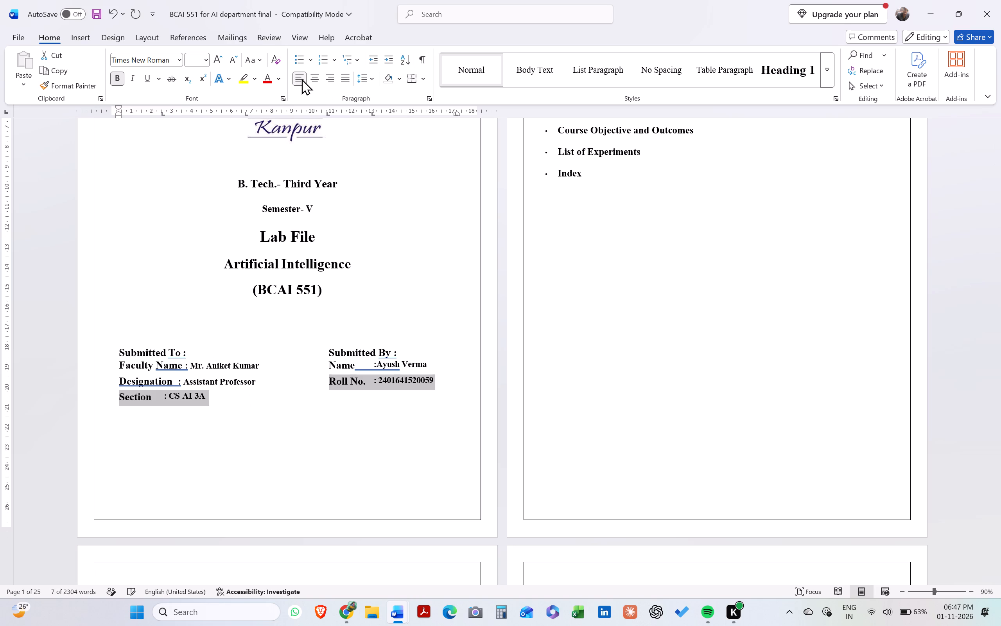
{"action": "left_click", "coordinate": [562, 335]}
Close the gap between Name and its colon, and put a space after the colon.
{"action": "left_click", "coordinate": [371, 366]}
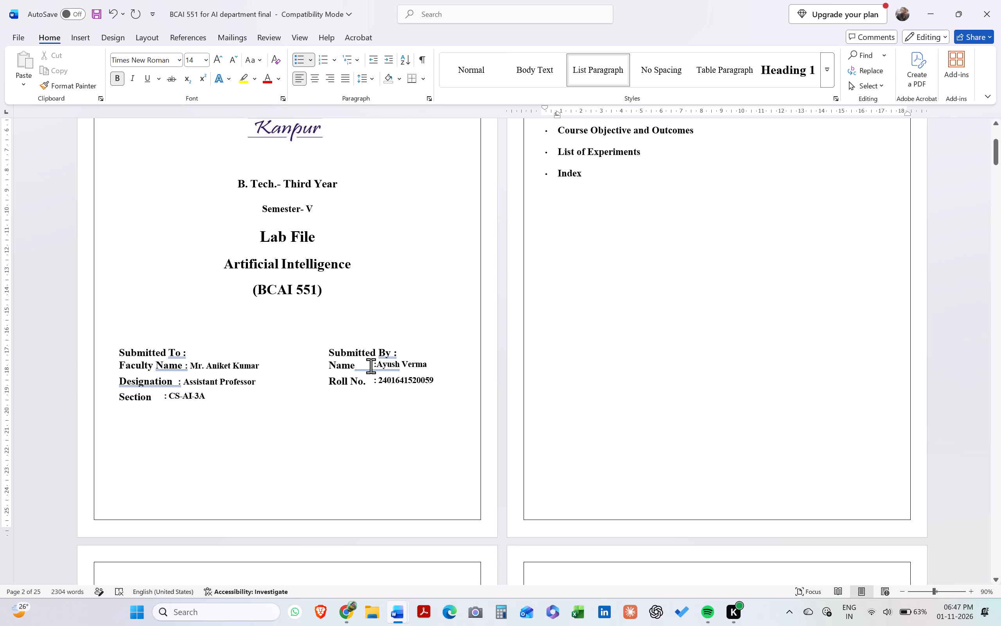
{"action": "key", "text": "BackSpace"}
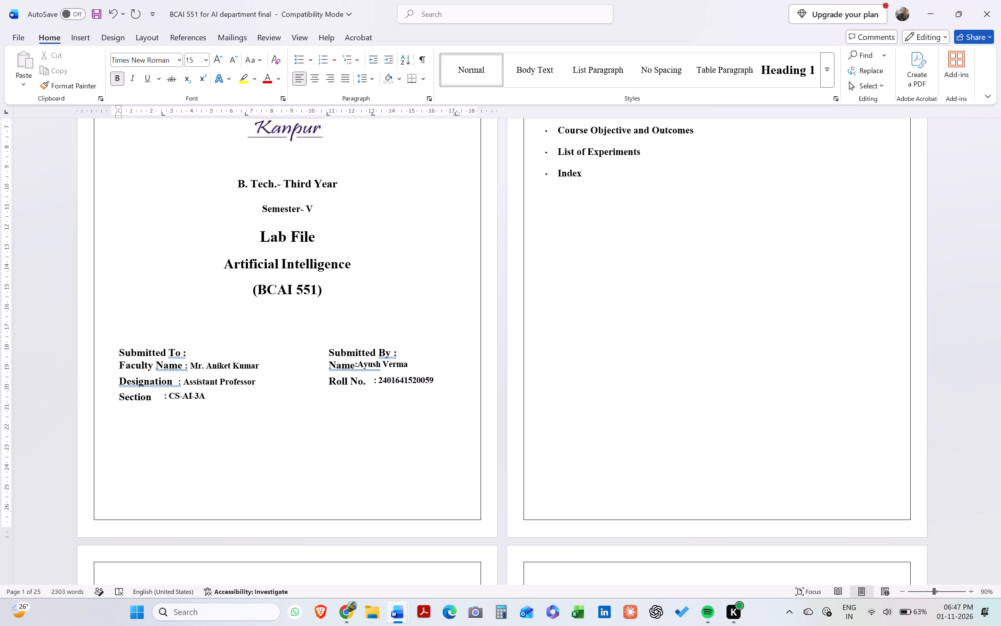
{"action": "key", "text": "Right"}
{"action": "key", "text": "space"}
Close the gap between Roll No. and its colon, and add an extra space after the colon.
{"action": "key", "text": "Down"}
{"action": "key", "text": "Right"}
{"action": "key", "text": "Right"}
{"action": "key", "text": "Right"}
{"action": "key", "text": "Right"}
{"action": "key", "text": "Left"}
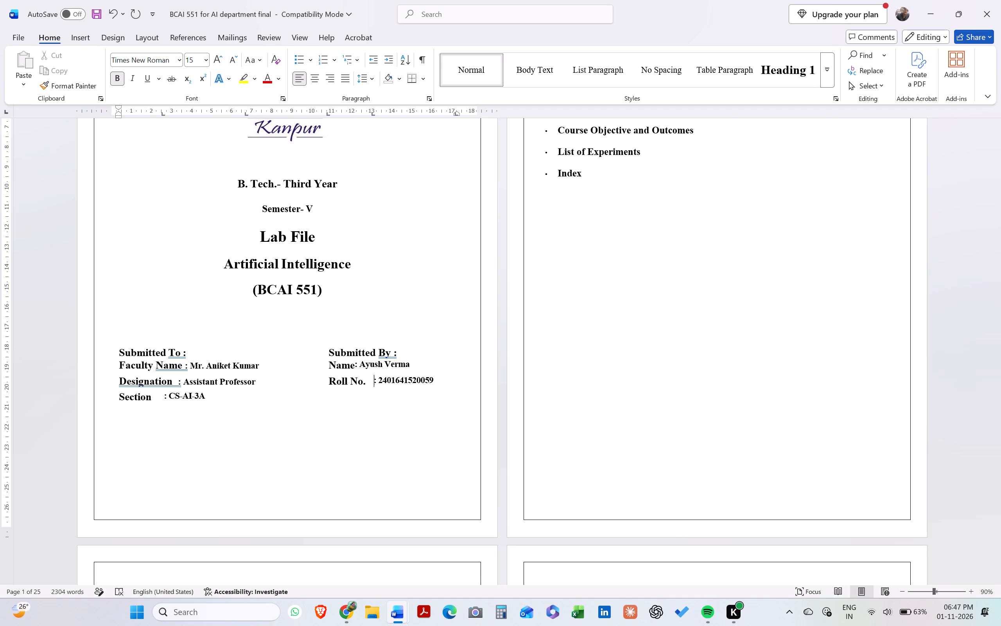
{"action": "key", "text": "BackSpace"}
{"action": "key", "text": "space"}
{"action": "key", "text": "BackSpace"}
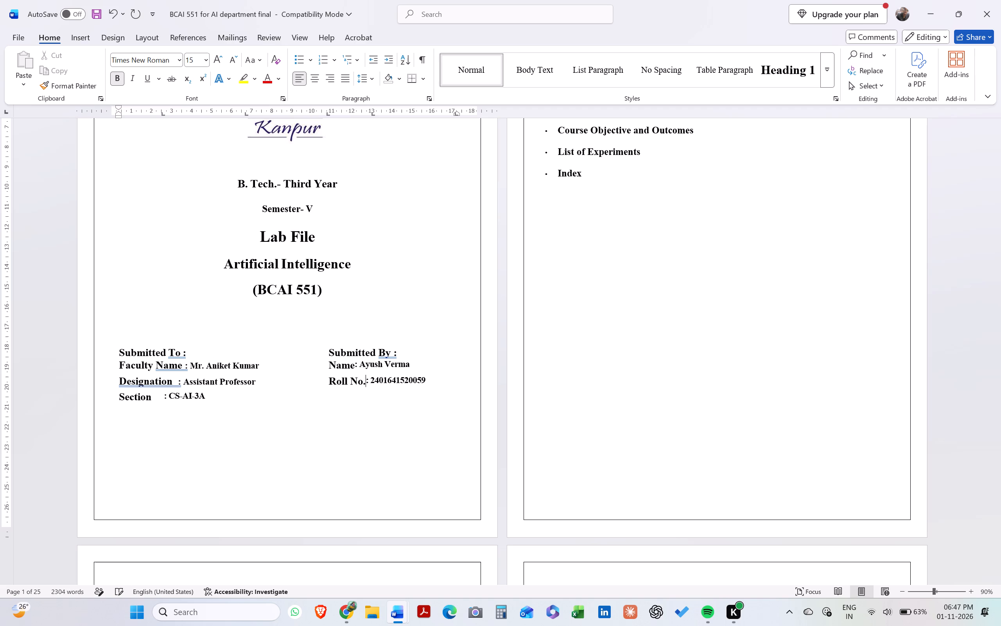
{"action": "key", "text": "Right"}
{"action": "key", "text": "space"}
Add one more space in front of the student's name and a space between Name and its colon.
{"action": "key", "text": "Up"}
{"action": "key", "text": "Left"}
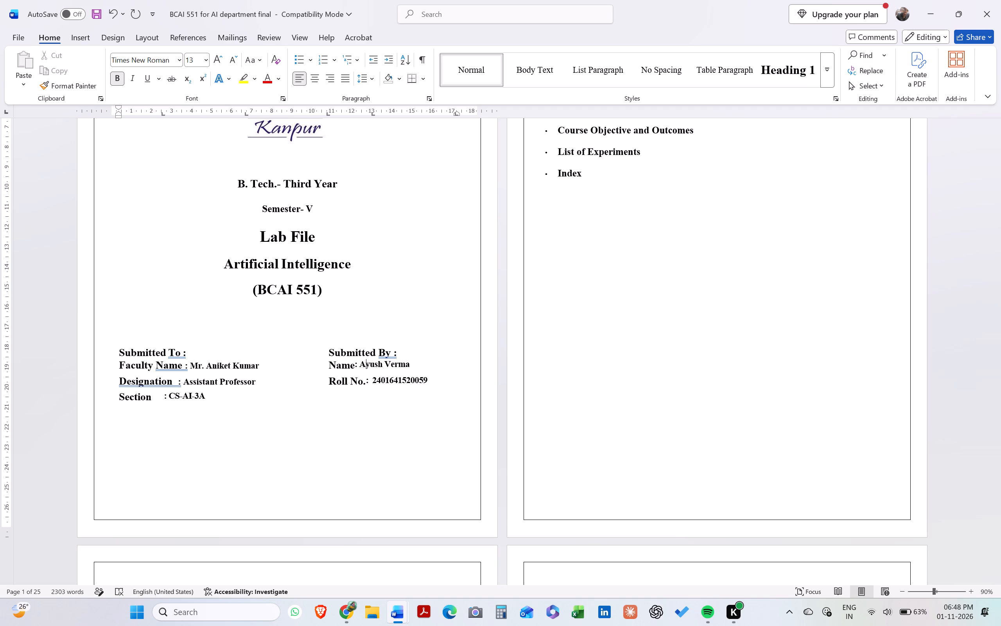
{"action": "key", "text": "Left"}
{"action": "key", "text": "space"}
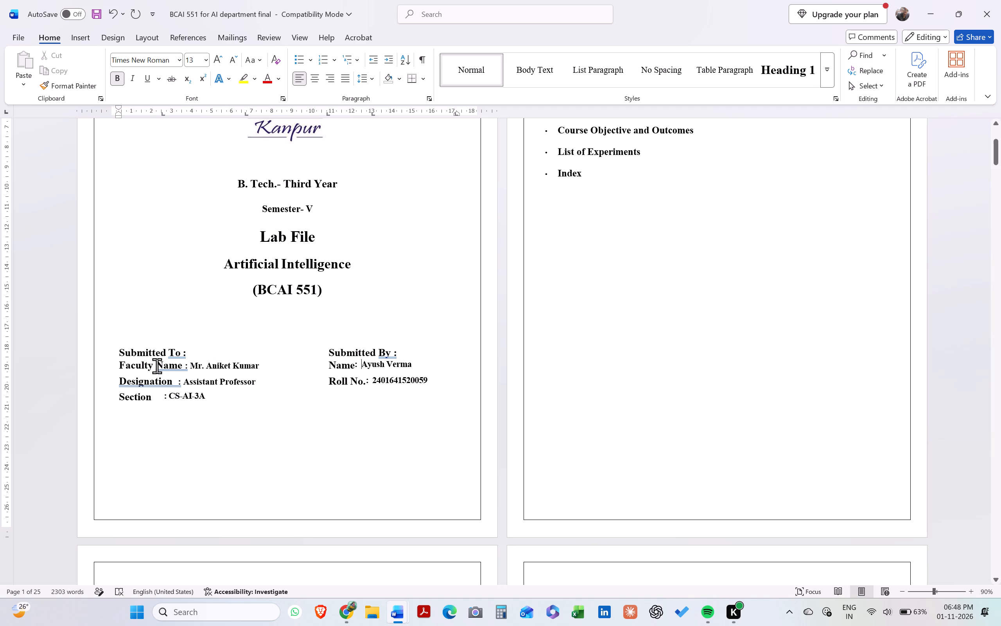
{"action": "left_click", "coordinate": [356, 367]}
{"action": "key", "text": "space"}
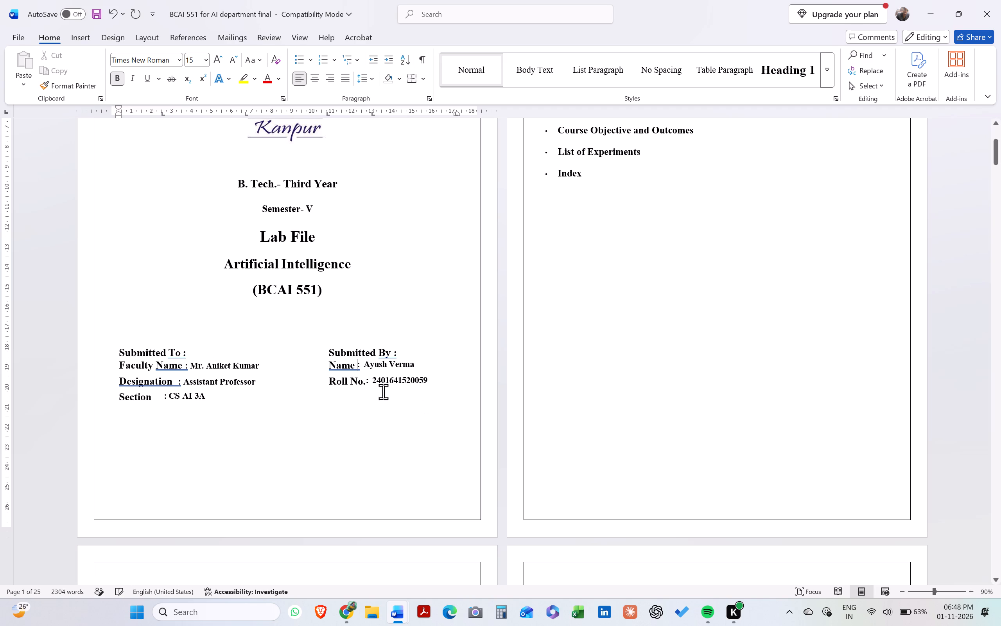
Insert a space between Roll No. and its colon.
{"action": "left_click", "coordinate": [368, 385]}
{"action": "key", "text": "Left"}
{"action": "key", "text": "space"}
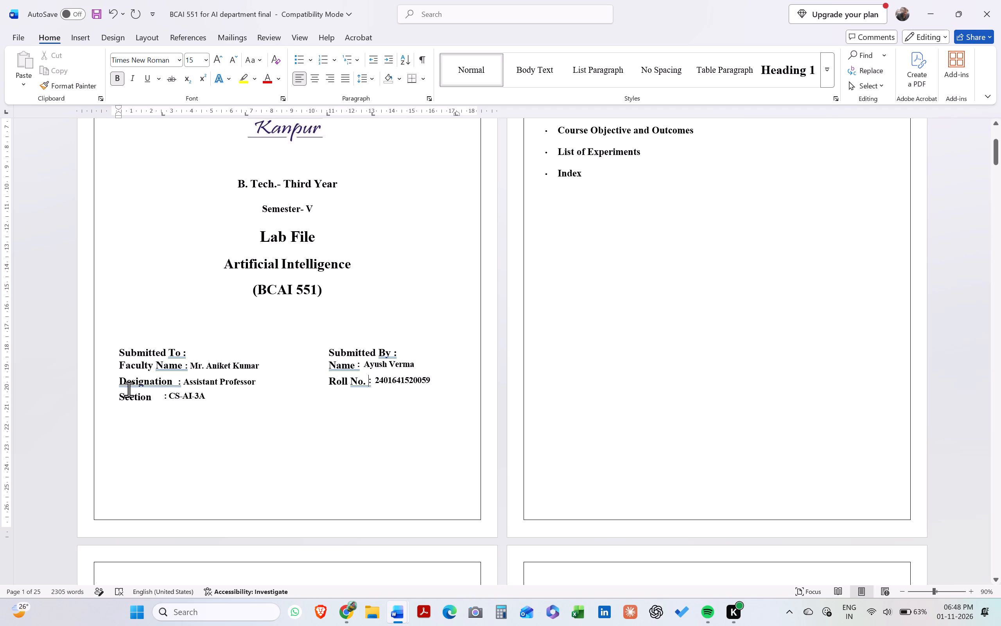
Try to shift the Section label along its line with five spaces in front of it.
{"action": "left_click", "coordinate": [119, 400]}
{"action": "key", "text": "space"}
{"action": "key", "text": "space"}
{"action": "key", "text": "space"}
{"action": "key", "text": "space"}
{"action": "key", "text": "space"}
Cut the Section line with its CS-AI-3A value and delete the leftover spacing after the roll number.
{"action": "left_click_drag", "start_coordinate": [230, 401], "coordinate": [108, 401]}
{"action": "key", "text": "ctrl+x"}
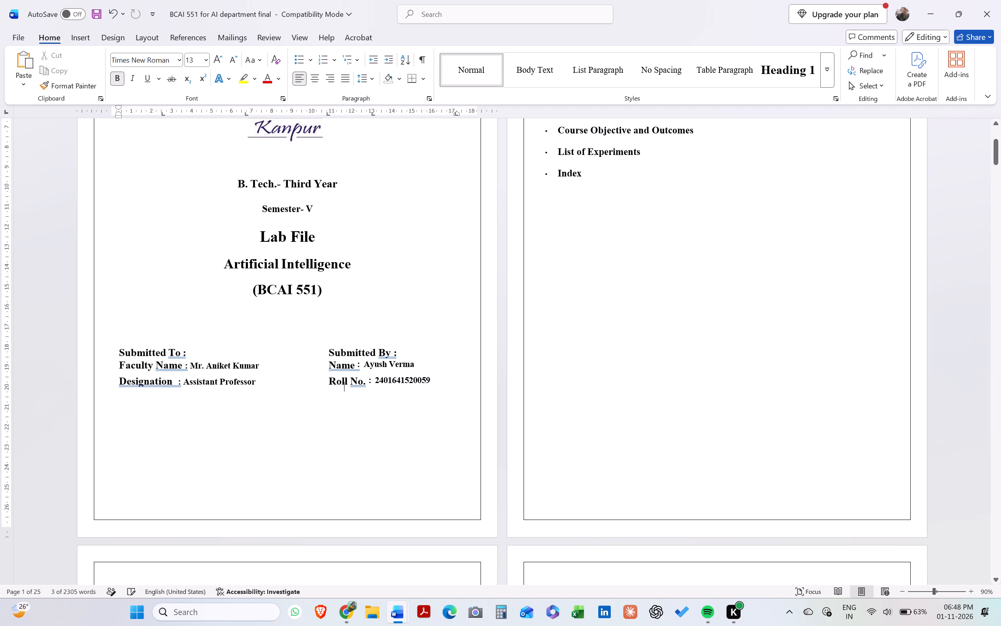
{"action": "key", "text": "BackSpace"}
{"action": "key", "text": "BackSpace"}
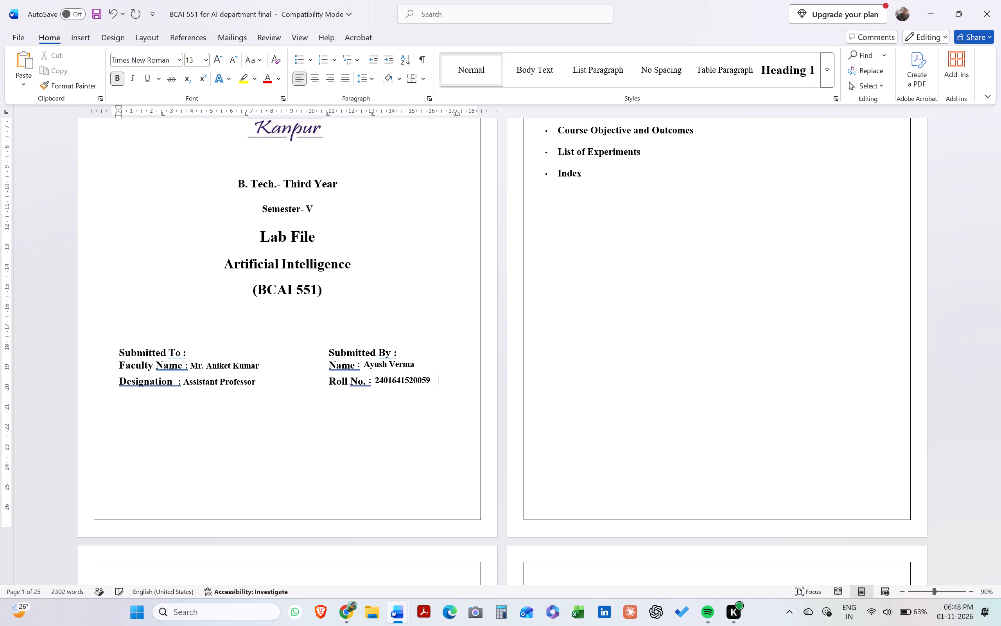
{"action": "key", "text": "BackSpace"}
{"action": "key", "text": "BackSpace"}
{"action": "key", "text": "BackSpace"}
{"action": "key", "text": "BackSpace"}
Add blank lines below the Designation and Roll No. line, and clear the trial spaces from them.
{"action": "key", "text": "Return"}
{"action": "key", "text": "Return"}
{"action": "key", "text": "Return"}
{"action": "key", "text": "space"}
{"action": "key", "text": "space"}
{"action": "key", "text": "space"}
{"action": "key", "text": "space"}
{"action": "key", "text": "space"}
{"action": "key", "text": "space"}
{"action": "key", "text": "space"}
{"action": "key", "text": "space"}
{"action": "key", "text": "space"}
{"action": "key", "text": "space"}
{"action": "key", "text": "space"}
{"action": "key", "text": "space"}
{"action": "key", "text": "space"}
{"action": "key", "text": "space"}
{"action": "key", "text": "BackSpace"}
{"action": "key", "text": "BackSpace"}
{"action": "key", "text": "BackSpace"}
{"action": "key", "text": "BackSpace"}
{"action": "key", "text": "BackSpace"}
{"action": "key", "text": "BackSpace"}
{"action": "key", "text": "BackSpace"}
{"action": "key", "text": "BackSpace"}
{"action": "key", "text": "BackSpace"}
{"action": "key", "text": "BackSpace"}
{"action": "key", "text": "BackSpace"}
{"action": "key", "text": "BackSpace"}
{"action": "key", "text": "BackSpace"}
{"action": "key", "text": "BackSpace"}
{"action": "key", "text": "BackSpace"}
{"action": "key", "text": "BackSpace"}
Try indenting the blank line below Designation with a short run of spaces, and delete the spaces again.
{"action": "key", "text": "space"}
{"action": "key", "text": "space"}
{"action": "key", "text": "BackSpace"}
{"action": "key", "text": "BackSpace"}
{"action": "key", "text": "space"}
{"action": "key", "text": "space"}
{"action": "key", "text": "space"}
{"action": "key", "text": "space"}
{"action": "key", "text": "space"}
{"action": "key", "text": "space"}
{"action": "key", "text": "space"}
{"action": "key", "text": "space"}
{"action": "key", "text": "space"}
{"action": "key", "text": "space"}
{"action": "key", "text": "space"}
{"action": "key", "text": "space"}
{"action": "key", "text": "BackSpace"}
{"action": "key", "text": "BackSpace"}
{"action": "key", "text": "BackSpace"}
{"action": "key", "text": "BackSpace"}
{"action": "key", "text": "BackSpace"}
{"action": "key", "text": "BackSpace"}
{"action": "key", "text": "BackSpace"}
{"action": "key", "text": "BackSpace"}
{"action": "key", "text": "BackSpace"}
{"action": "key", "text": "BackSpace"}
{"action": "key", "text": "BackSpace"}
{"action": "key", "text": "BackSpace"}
Indent the blank line below Designation with 20 more spaces and paste the Section : CS-AI-3A text there.
{"action": "key", "text": "space"}
{"action": "key", "text": "space"}
{"action": "key", "text": "space"}
{"action": "key", "text": "space"}
{"action": "key", "text": "space"}
{"action": "key", "text": "space"}
{"action": "key", "text": "space"}
{"action": "key", "text": "space"}
{"action": "key", "text": "space"}
{"action": "key", "text": "space"}
{"action": "key", "text": "space"}
{"action": "key", "text": "space"}
{"action": "key", "text": "space"}
{"action": "key", "text": "space"}
{"action": "key", "text": "space"}
{"action": "key", "text": "space"}
{"action": "key", "text": "space"}
{"action": "key", "text": "space"}
{"action": "key", "text": "space"}
{"action": "key", "text": "space"}
{"action": "key", "text": "ctrl+v"}
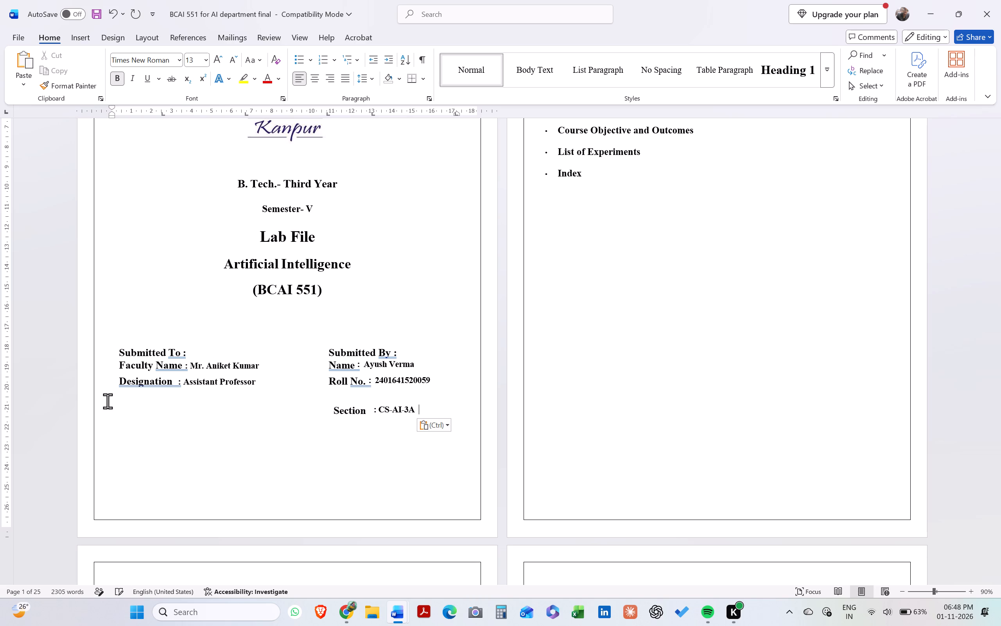
Delete the spacing ahead of the Section label to bring it directly below Designation, and retype the roll number's last three digits.
{"action": "left_click", "coordinate": [316, 408]}
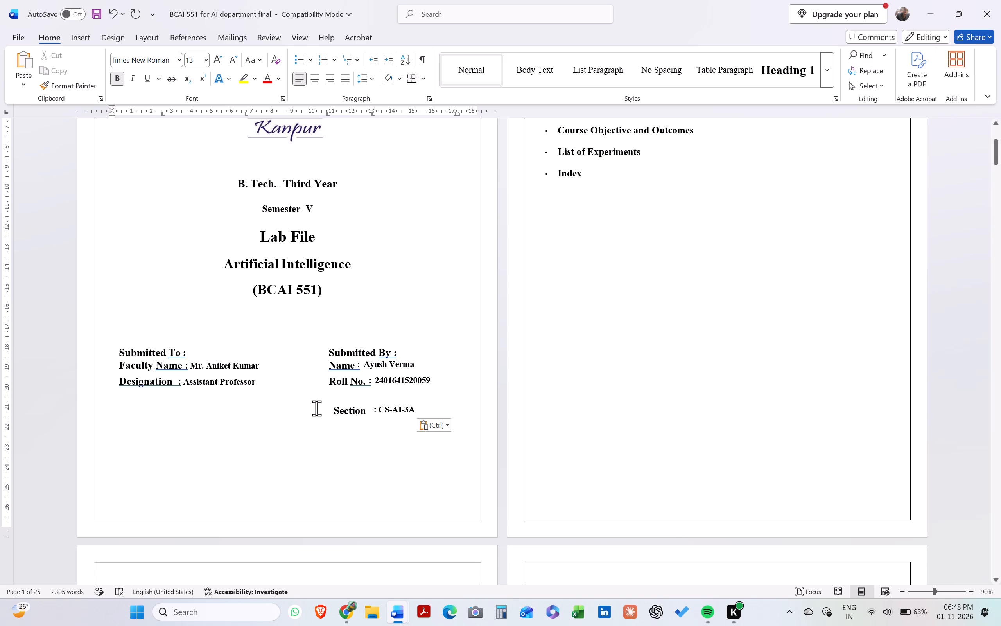
{"action": "key", "text": "BackSpace"}
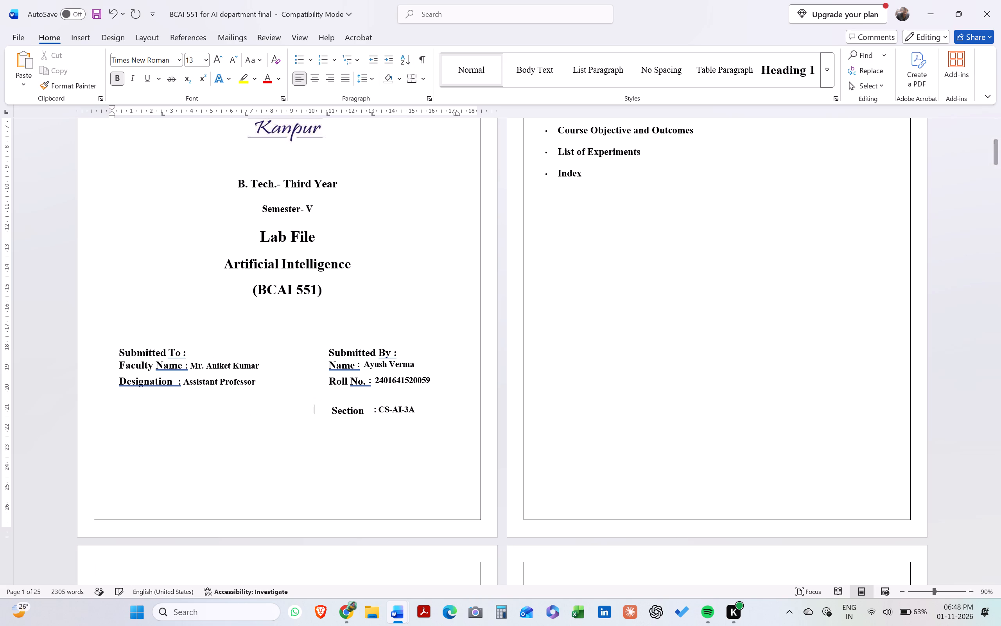
{"action": "key", "text": "BackSpace"}
{"action": "key", "text": "BackSpace"}
{"action": "key", "text": "BackSpace"}
{"action": "key", "text": "BackSpace"}
{"action": "key", "text": "BackSpace"}
{"action": "key", "text": "BackSpace"}
{"action": "key", "text": "BackSpace"}
{"action": "key", "text": "BackSpace"}
{"action": "key", "text": "BackSpace"}
{"action": "key", "text": "BackSpace"}
{"action": "key", "text": "BackSpace"}
{"action": "key", "text": "BackSpace"}
{"action": "key", "text": "BackSpace"}
{"action": "key", "text": "BackSpace"}
{"action": "key", "text": "BackSpace"}
{"action": "key", "text": "BackSpace"}
{"action": "key", "text": "BackSpace"}
{"action": "key", "text": "BackSpace"}
{"action": "key", "text": "BackSpace"}
{"action": "key", "text": "BackSpace"}
{"action": "key", "text": "BackSpace"}
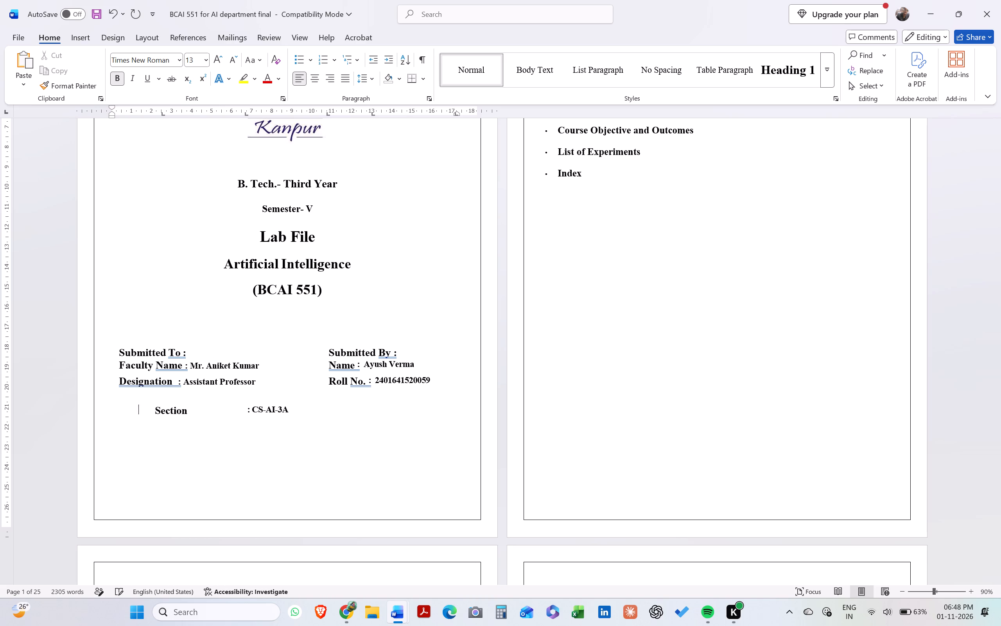
{"action": "key", "text": "BackSpace"}
{"action": "key", "text": "BackSpace"}
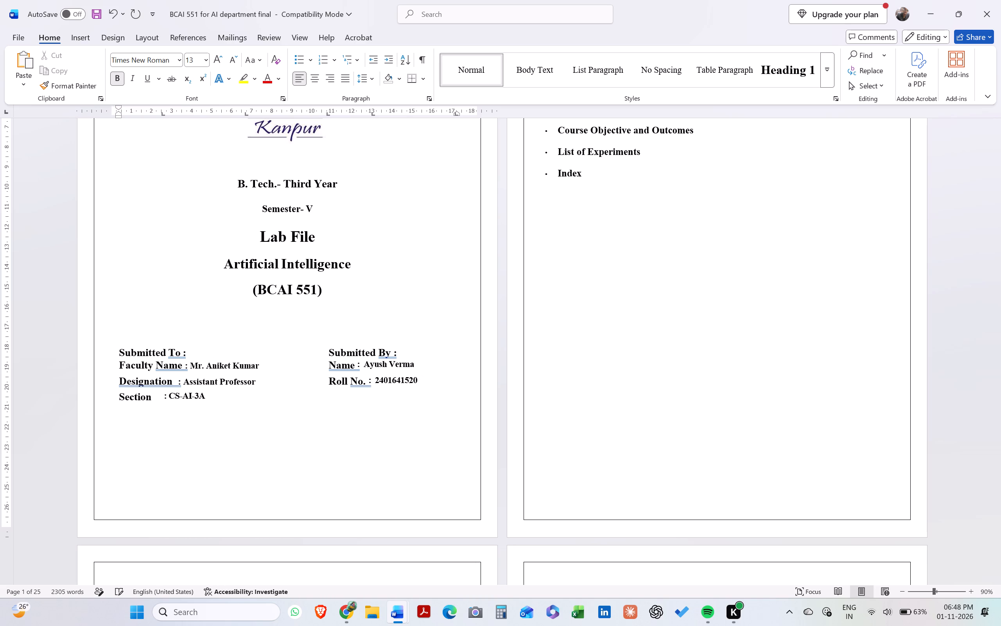
{"action": "type", "text": "059"}
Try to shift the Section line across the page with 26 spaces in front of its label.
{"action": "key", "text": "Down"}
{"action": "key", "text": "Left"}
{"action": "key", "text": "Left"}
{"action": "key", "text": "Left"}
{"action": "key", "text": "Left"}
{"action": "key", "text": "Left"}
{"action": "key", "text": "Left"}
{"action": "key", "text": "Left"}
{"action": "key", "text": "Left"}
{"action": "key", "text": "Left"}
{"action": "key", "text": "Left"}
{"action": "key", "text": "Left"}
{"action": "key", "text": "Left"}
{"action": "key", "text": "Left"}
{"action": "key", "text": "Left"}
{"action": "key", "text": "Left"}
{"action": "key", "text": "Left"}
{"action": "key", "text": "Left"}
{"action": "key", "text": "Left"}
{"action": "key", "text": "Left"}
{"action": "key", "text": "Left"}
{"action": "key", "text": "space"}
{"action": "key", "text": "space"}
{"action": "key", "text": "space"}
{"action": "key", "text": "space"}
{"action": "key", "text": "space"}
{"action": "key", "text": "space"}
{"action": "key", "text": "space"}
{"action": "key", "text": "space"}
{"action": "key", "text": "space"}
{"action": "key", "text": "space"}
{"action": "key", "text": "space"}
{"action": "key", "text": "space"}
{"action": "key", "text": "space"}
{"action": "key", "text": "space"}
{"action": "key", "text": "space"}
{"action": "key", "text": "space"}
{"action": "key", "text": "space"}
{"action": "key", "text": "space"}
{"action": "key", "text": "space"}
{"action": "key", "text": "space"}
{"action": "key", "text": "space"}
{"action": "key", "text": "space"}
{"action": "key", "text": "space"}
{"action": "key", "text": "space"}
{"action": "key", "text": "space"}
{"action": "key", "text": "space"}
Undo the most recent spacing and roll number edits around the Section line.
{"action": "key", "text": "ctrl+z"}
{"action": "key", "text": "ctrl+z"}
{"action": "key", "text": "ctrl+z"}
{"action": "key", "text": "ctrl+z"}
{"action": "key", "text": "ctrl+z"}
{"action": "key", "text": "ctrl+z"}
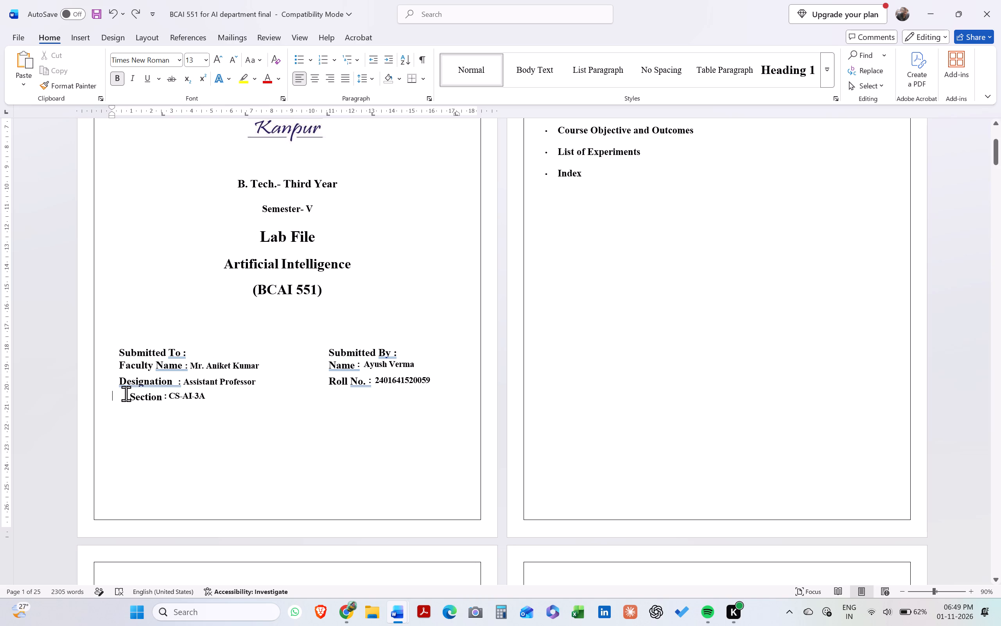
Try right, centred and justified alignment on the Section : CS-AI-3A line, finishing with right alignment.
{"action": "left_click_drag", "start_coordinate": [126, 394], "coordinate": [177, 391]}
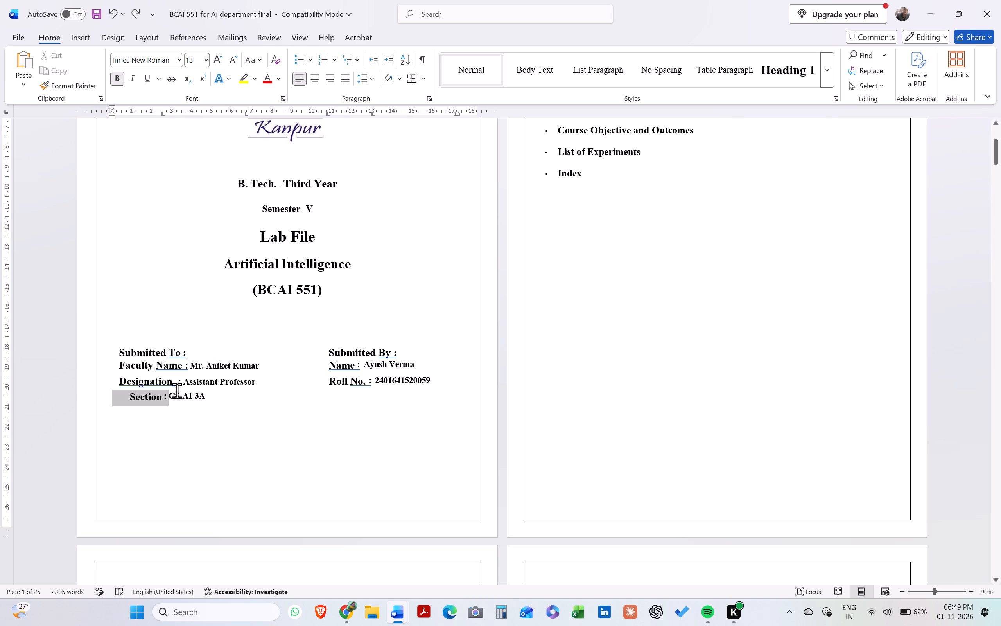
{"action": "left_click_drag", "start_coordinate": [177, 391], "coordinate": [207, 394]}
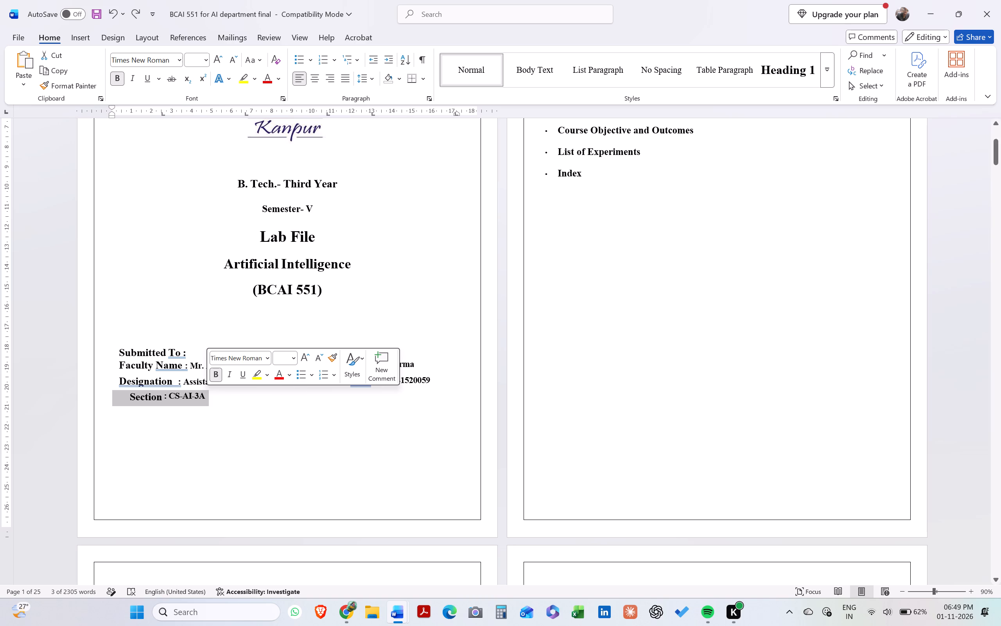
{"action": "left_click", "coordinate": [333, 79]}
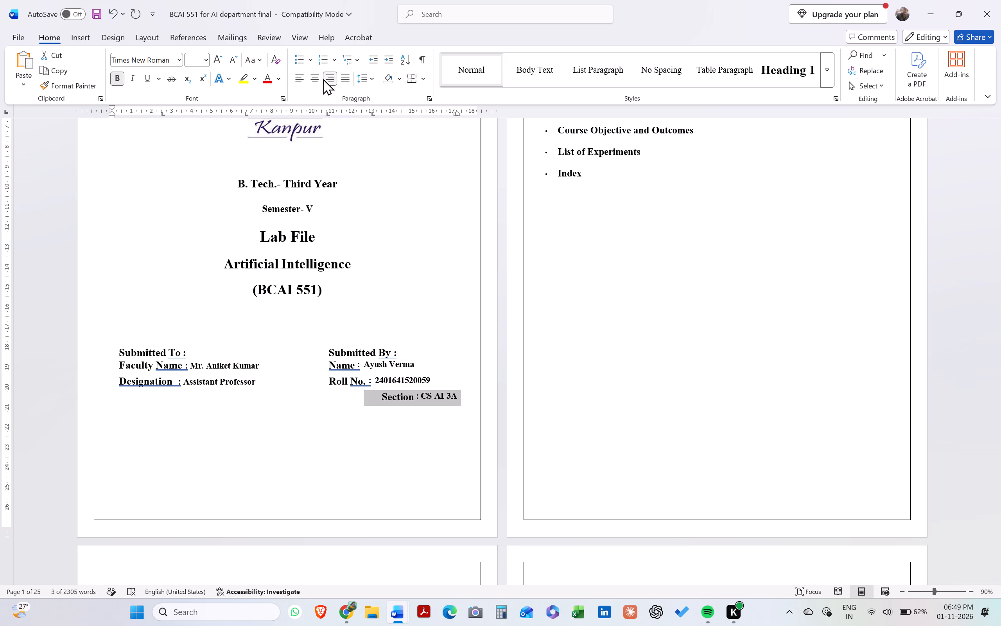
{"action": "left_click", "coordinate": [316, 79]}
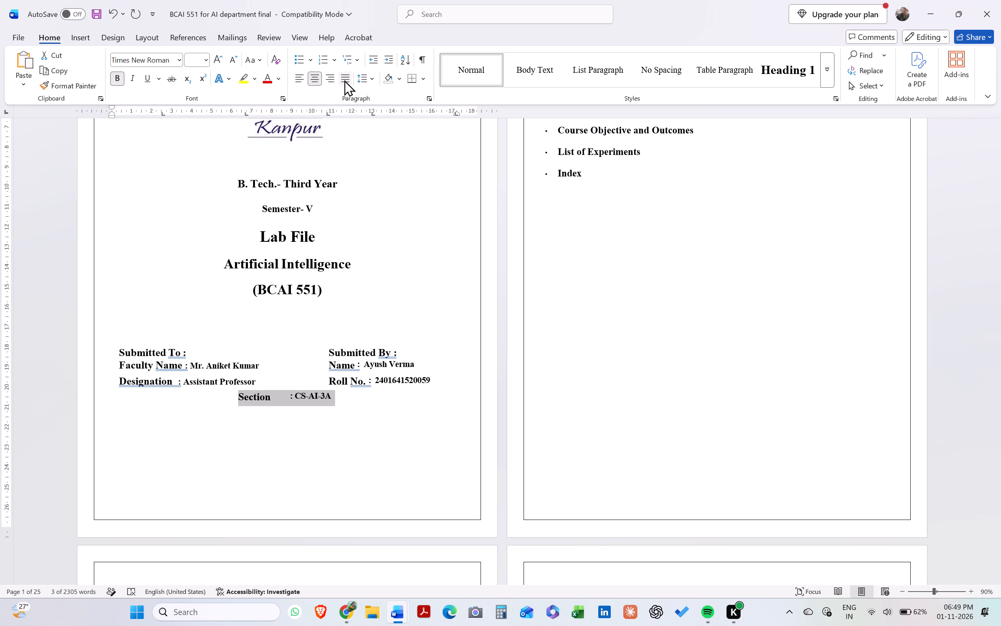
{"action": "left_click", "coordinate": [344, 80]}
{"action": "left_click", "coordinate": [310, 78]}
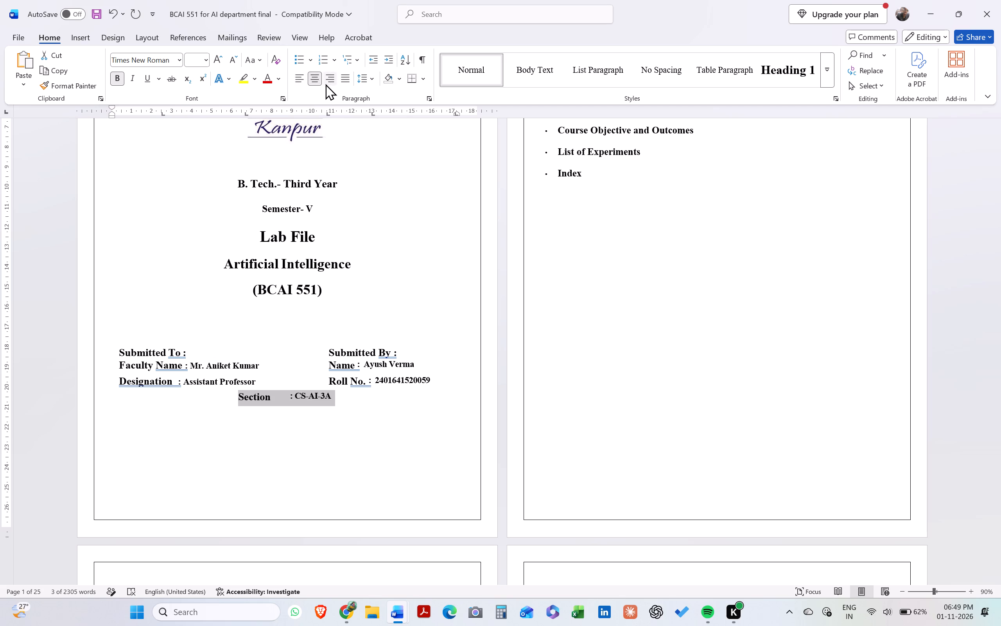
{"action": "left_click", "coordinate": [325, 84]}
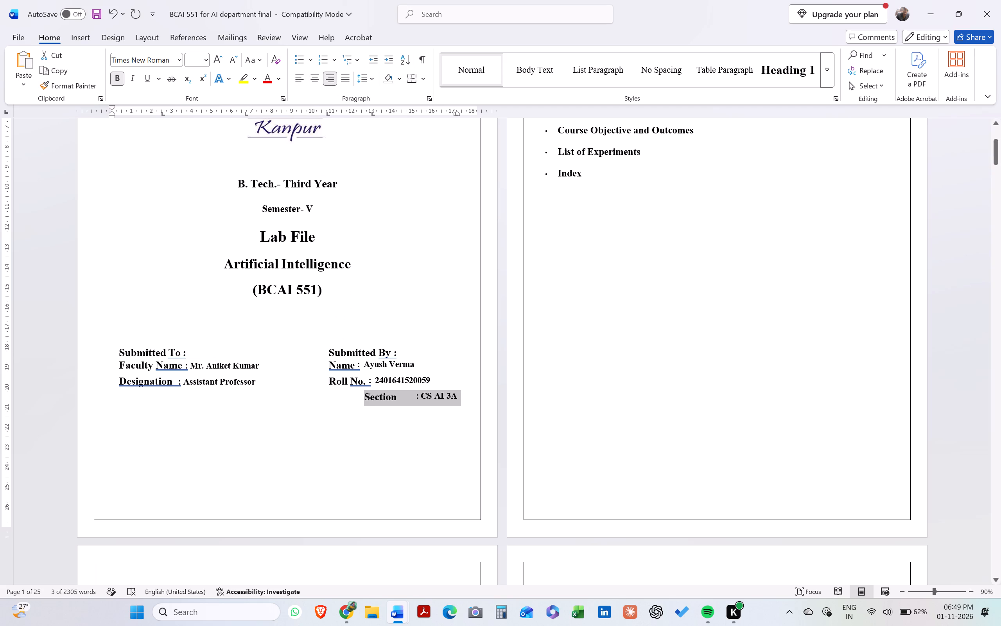
Return the Section line to centred alignment and insert seven spaces before its label to bring it next to its value.
{"action": "left_click", "coordinate": [364, 398]}
{"action": "key", "text": "BackSpace"}
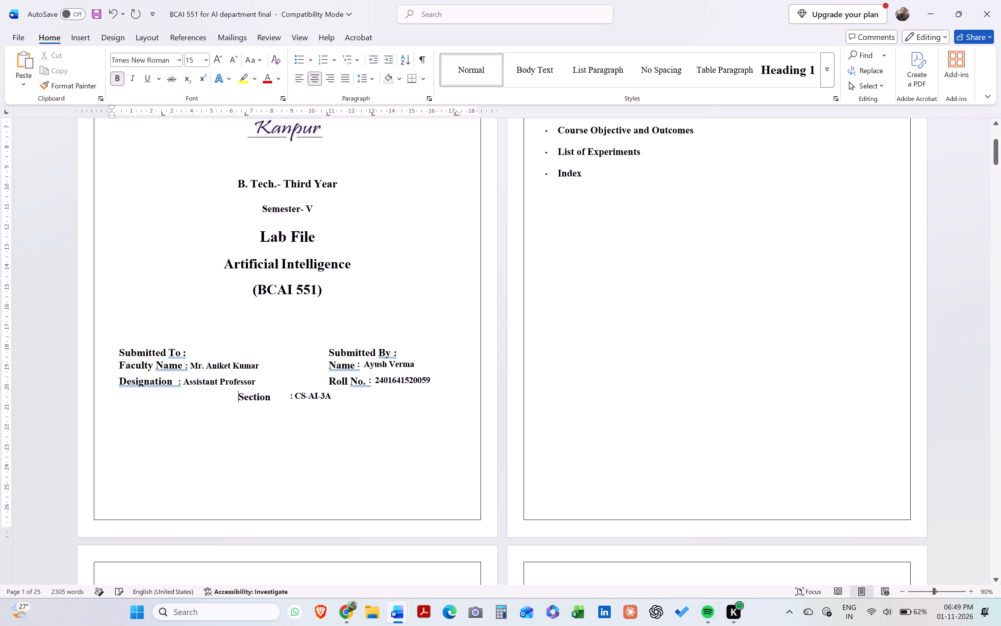
{"action": "key", "text": "space"}
{"action": "key", "text": "space"}
{"action": "key", "text": "space"}
{"action": "key", "text": "space"}
{"action": "key", "text": "space"}
{"action": "key", "text": "space"}
{"action": "key", "text": "space"}
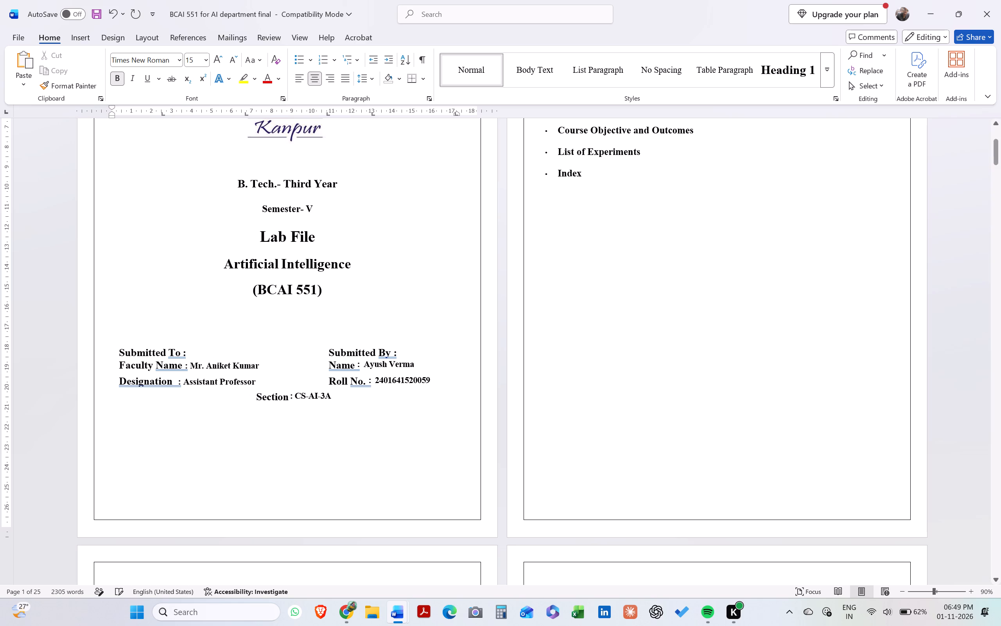
Right-align the whole Section : CS-AI-3A line beneath the roll number.
{"action": "left_click_drag", "start_coordinate": [254, 401], "coordinate": [309, 400]}
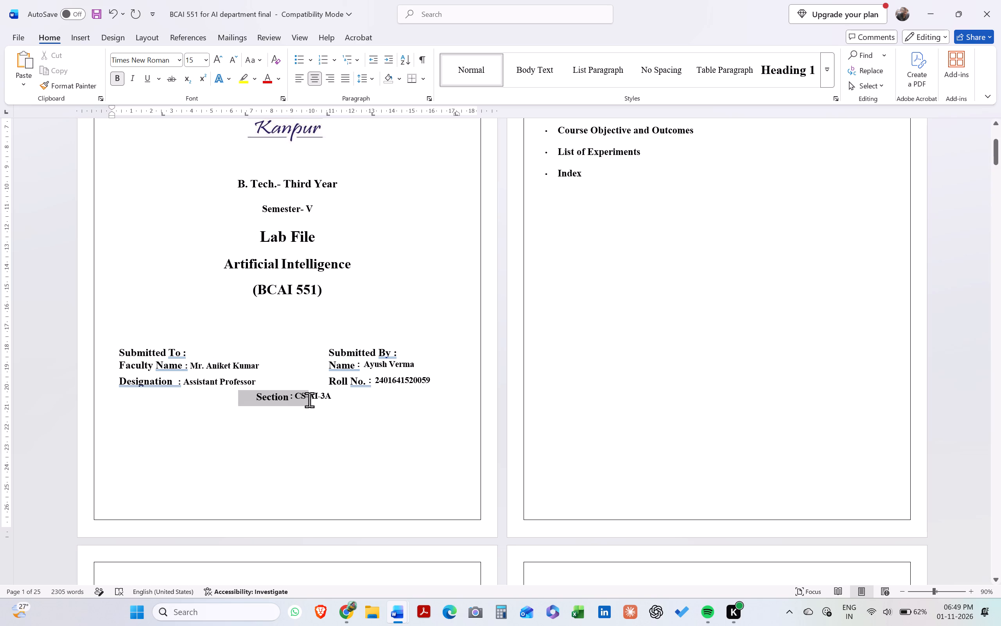
{"action": "left_click_drag", "start_coordinate": [309, 400], "coordinate": [334, 396]}
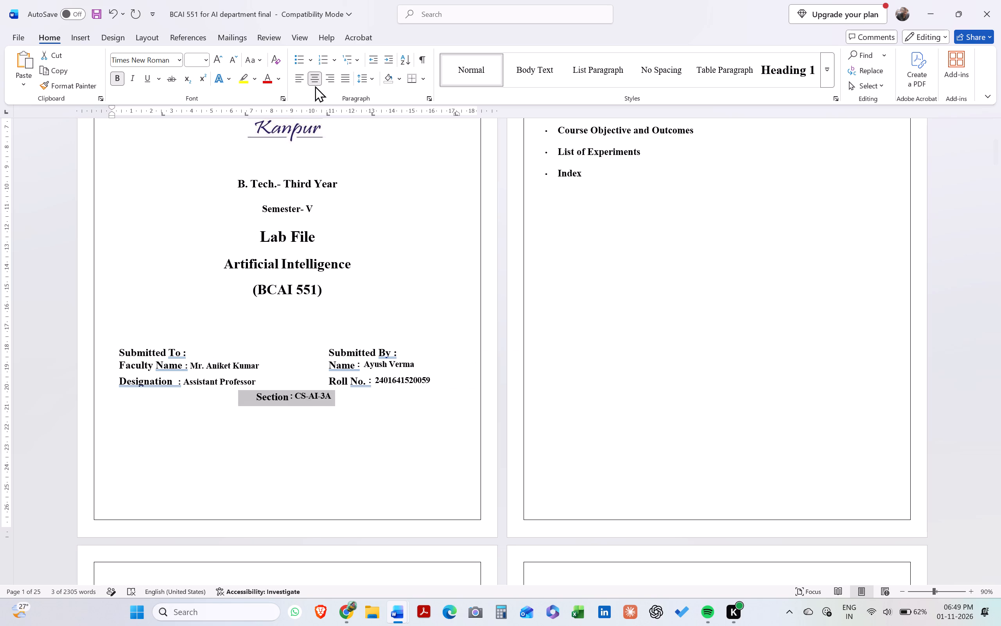
{"action": "left_click", "coordinate": [329, 75]}
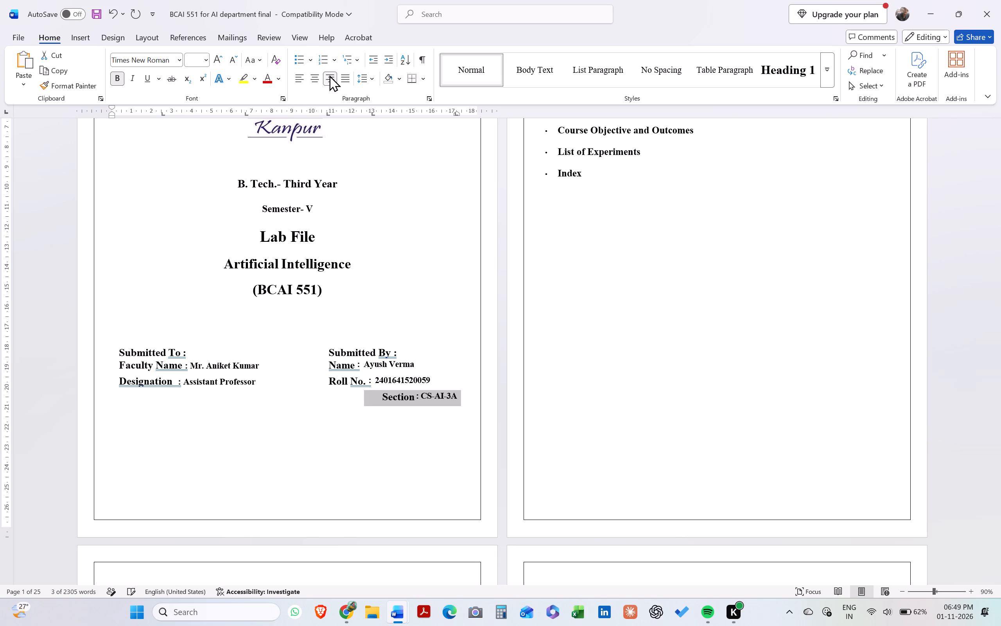
{"action": "left_click", "coordinate": [274, 338]}
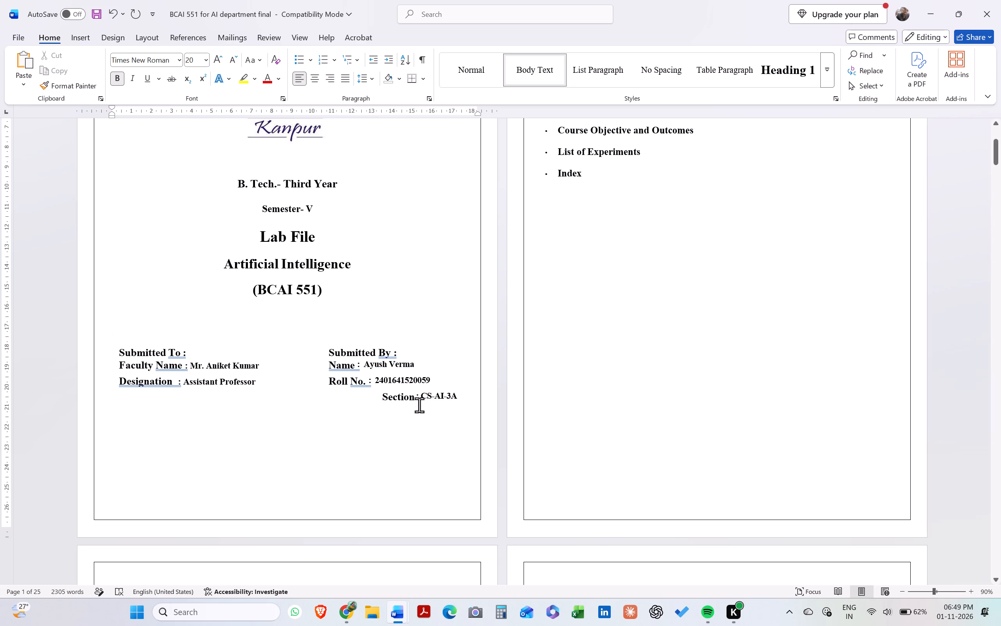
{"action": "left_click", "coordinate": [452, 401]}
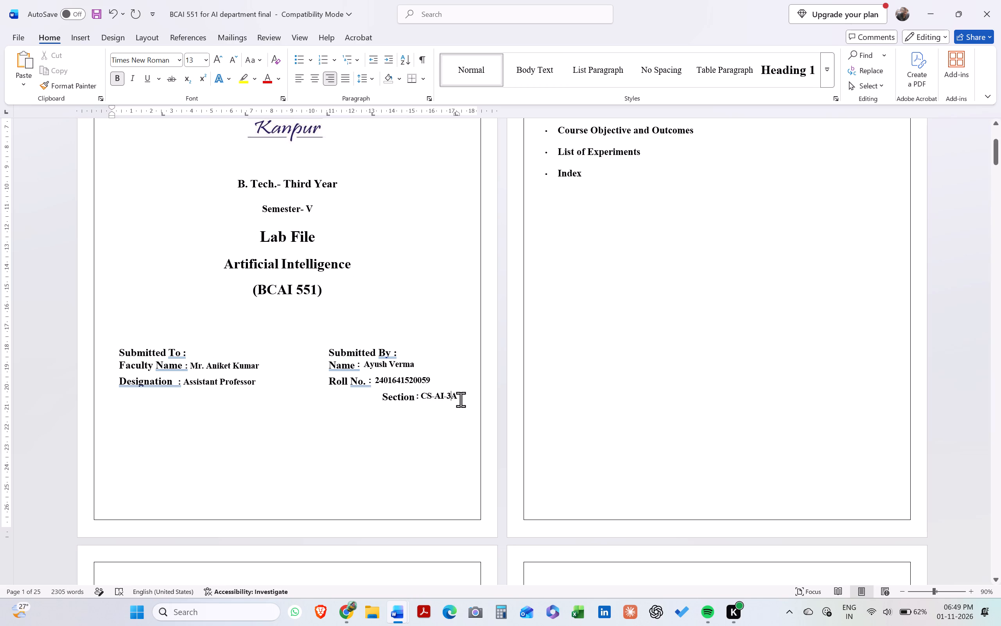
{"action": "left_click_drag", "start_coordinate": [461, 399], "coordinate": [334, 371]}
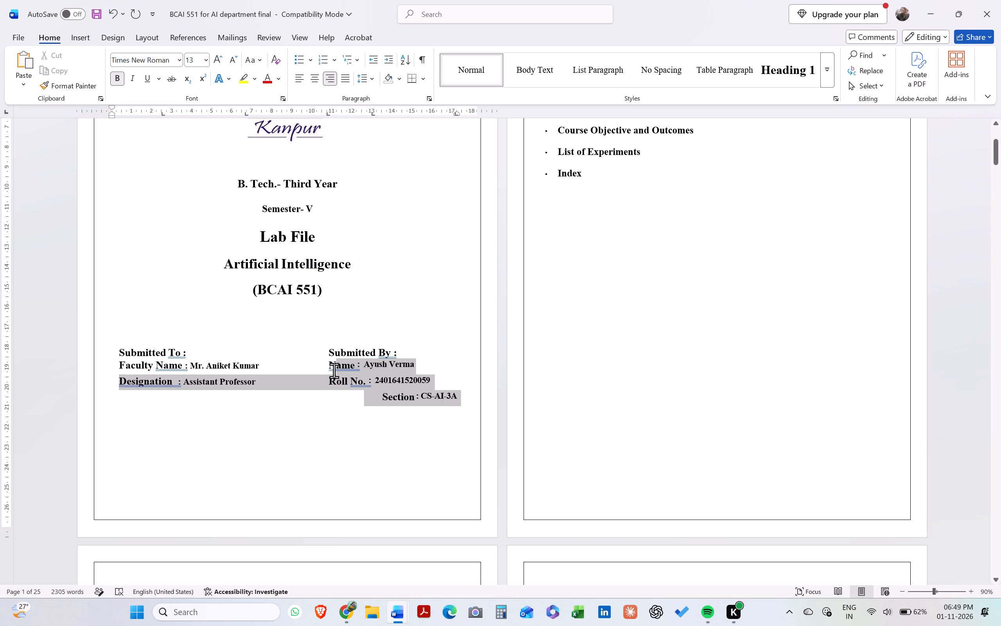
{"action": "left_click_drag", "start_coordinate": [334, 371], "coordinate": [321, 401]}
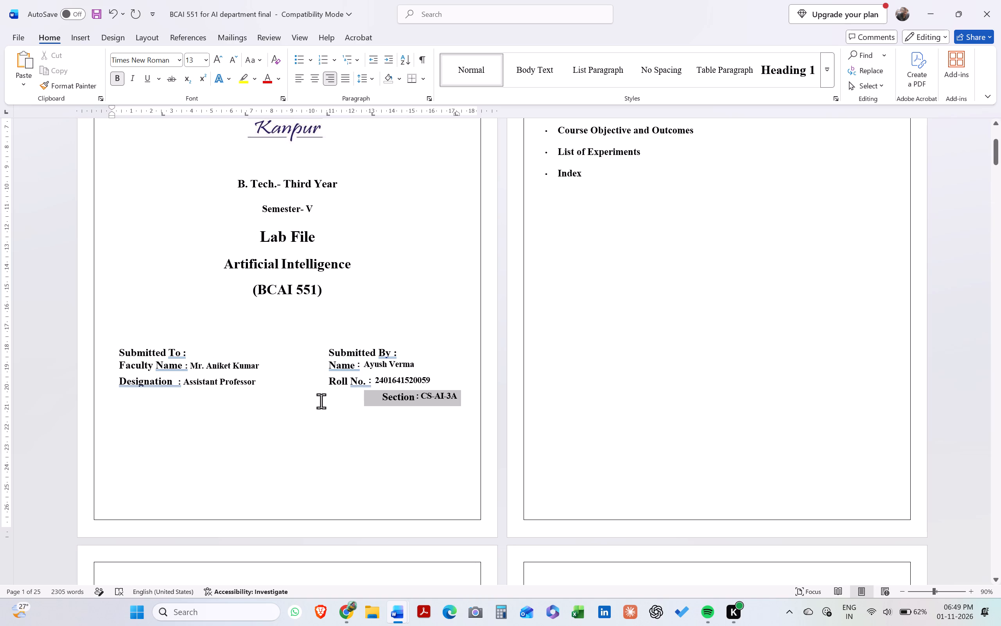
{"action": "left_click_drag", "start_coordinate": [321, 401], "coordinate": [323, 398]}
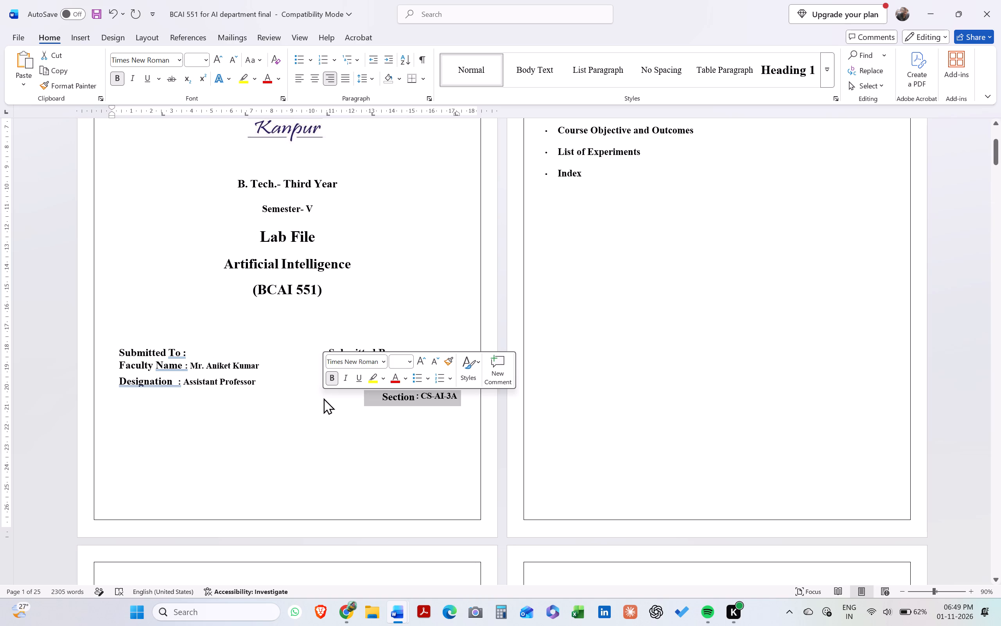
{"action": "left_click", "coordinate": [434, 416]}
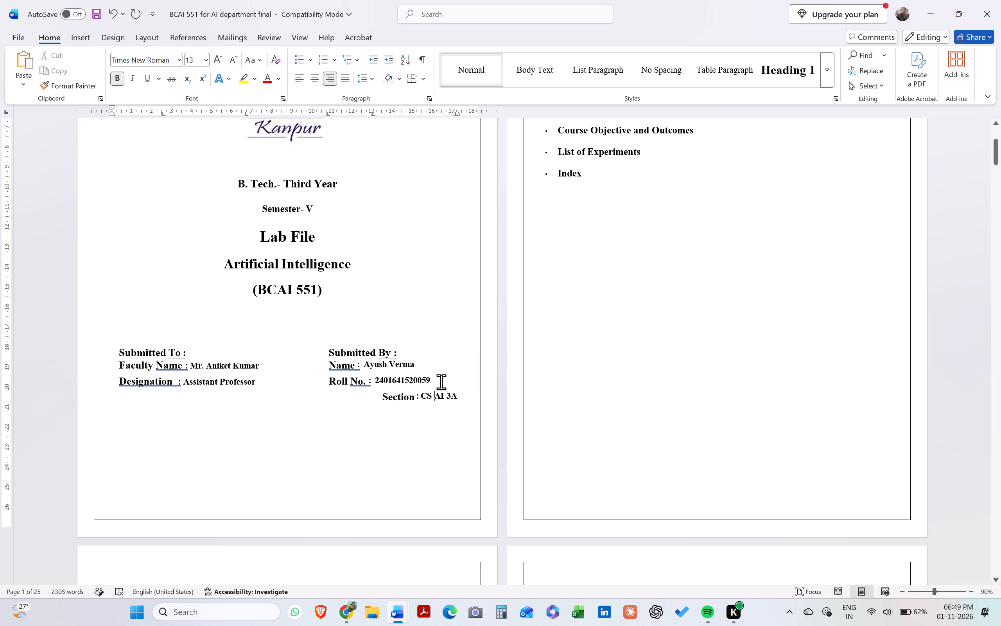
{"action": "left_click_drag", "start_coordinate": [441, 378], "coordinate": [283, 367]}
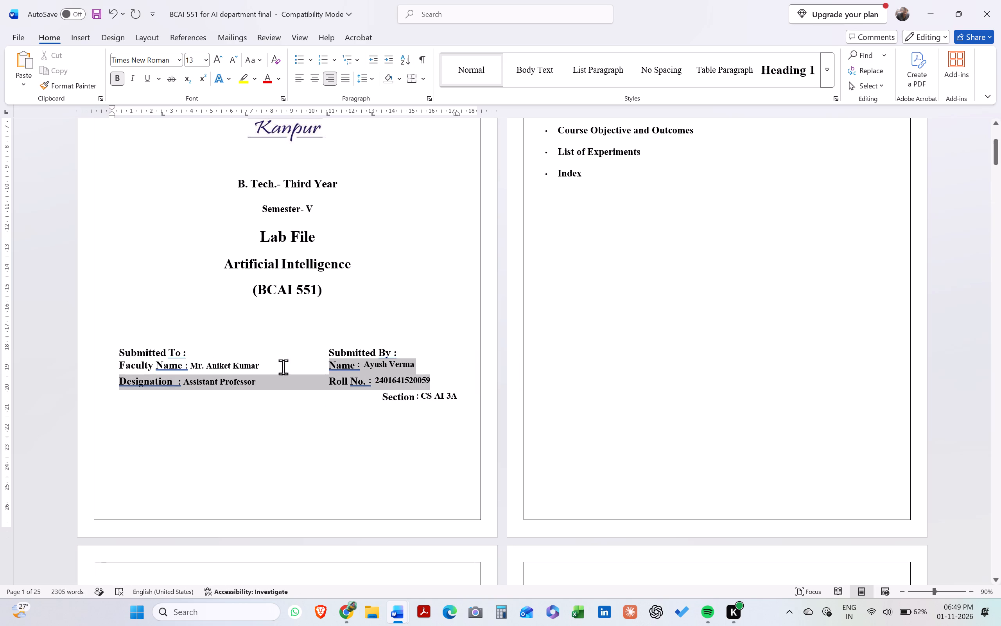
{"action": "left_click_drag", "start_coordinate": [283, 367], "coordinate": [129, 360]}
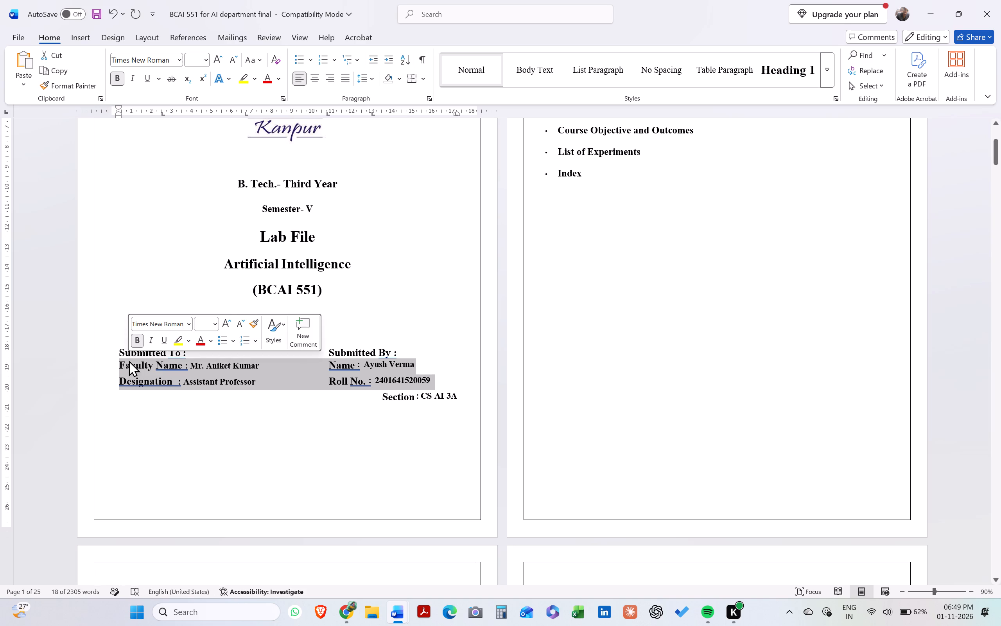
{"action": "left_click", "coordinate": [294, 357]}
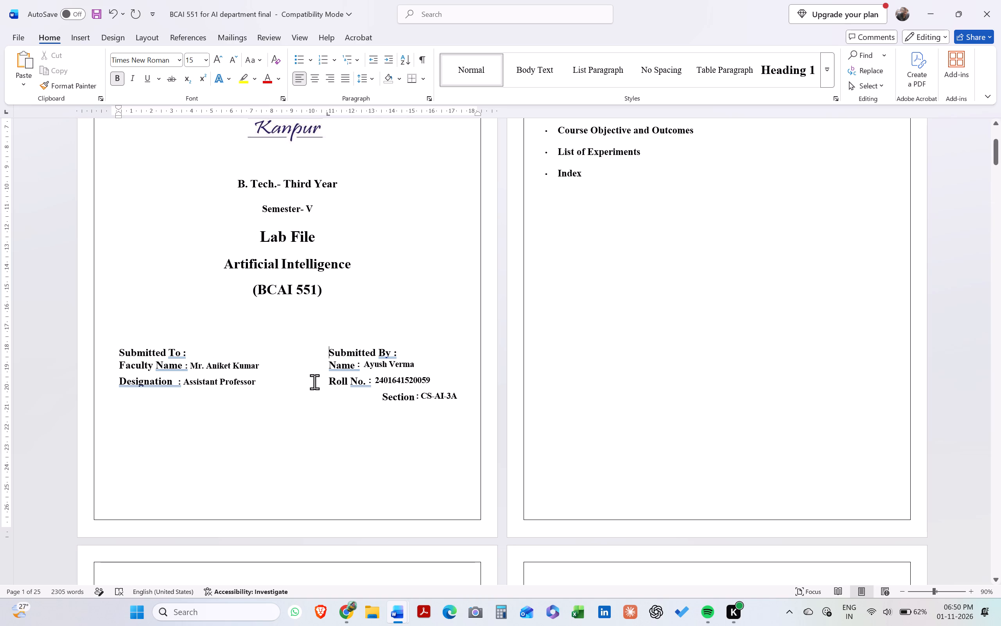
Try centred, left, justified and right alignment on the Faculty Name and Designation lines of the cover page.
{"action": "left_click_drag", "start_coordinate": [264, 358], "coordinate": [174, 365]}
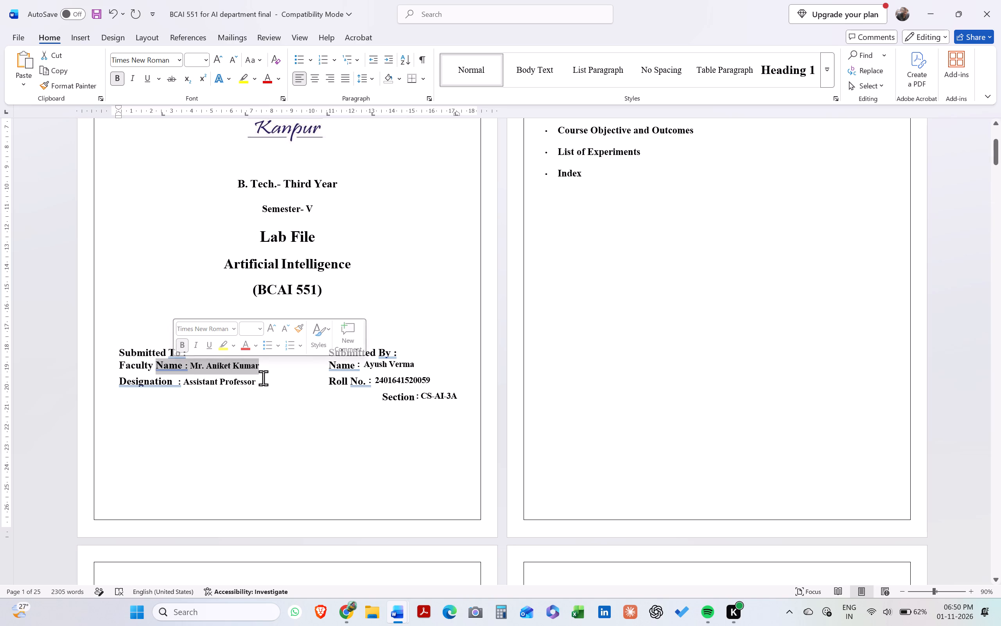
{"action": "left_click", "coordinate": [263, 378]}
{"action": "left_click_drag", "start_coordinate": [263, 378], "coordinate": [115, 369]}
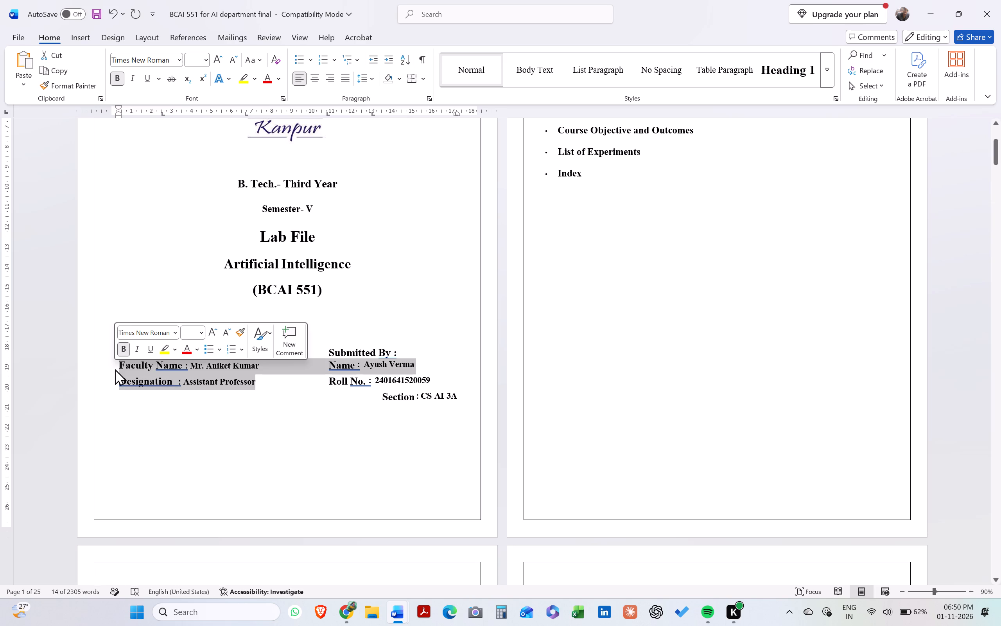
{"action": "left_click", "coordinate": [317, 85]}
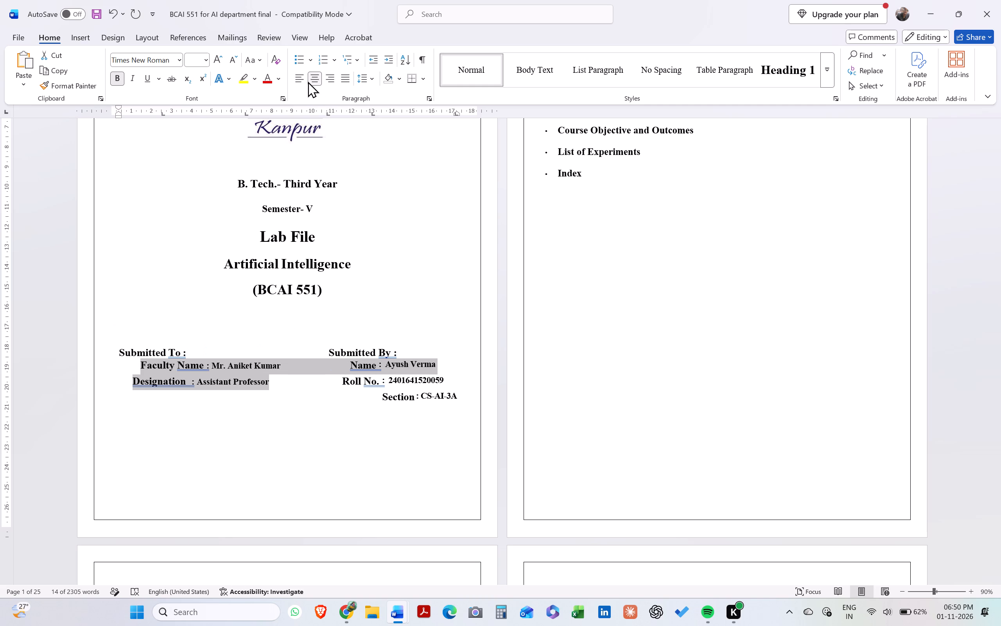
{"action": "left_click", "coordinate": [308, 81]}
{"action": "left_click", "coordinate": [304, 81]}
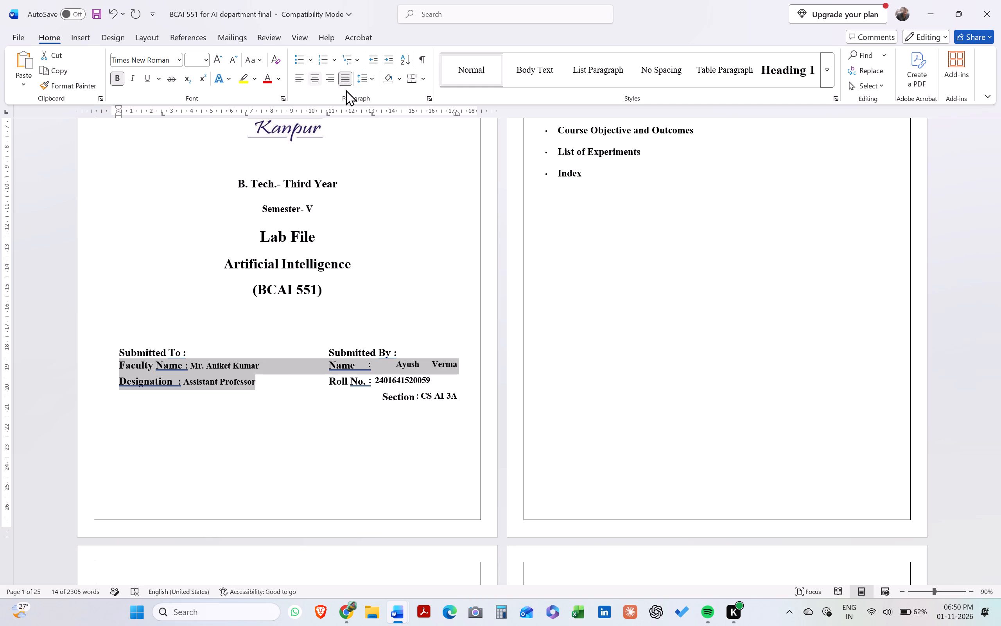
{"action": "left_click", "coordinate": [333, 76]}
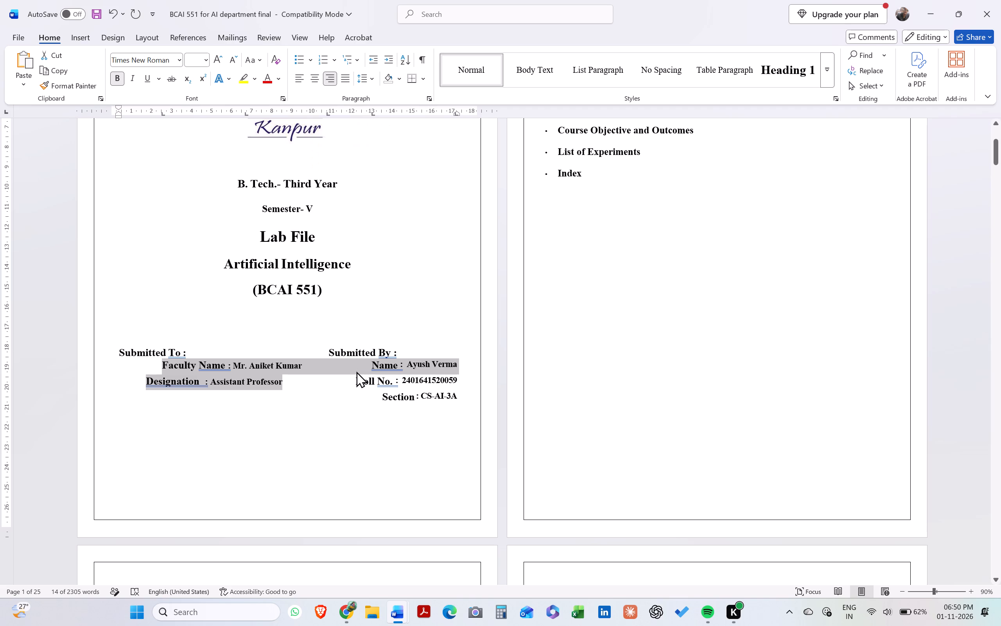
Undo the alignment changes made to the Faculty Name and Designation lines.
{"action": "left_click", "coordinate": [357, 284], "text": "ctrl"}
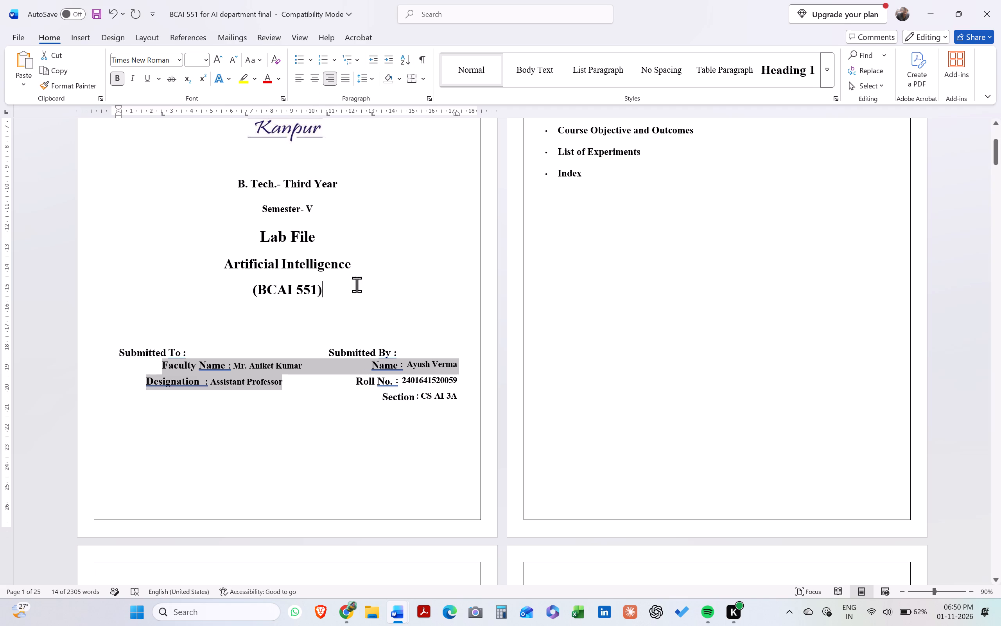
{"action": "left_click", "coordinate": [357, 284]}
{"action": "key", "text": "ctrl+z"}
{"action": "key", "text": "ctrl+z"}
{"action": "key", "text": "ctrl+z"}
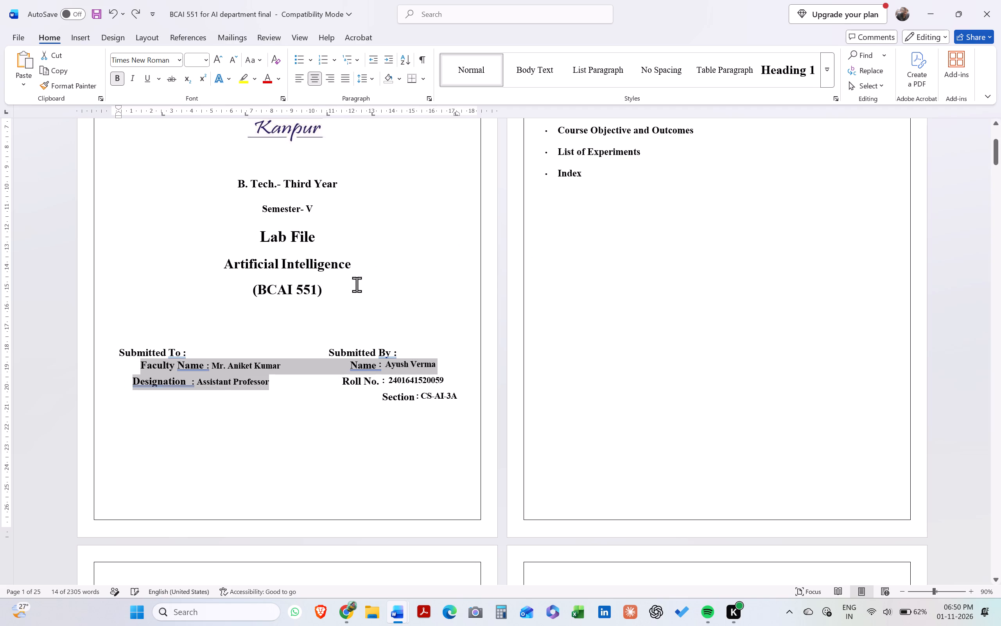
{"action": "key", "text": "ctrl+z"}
Delete the spacing in front of the Section label until the line starts at the page's left margin.
{"action": "left_click", "coordinate": [376, 401]}
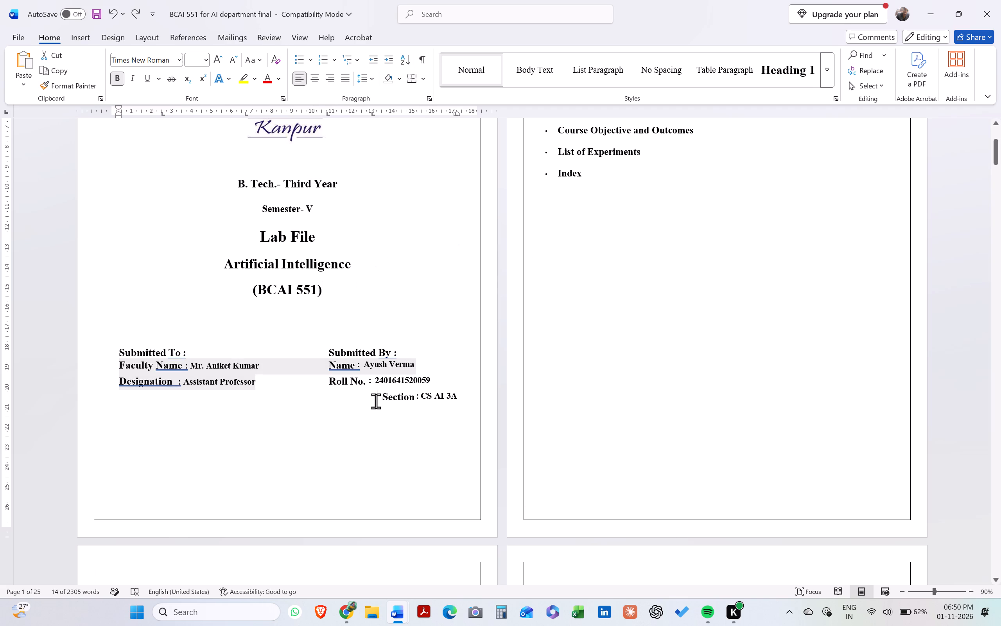
{"action": "key", "text": "Right"}
{"action": "key", "text": "BackSpace"}
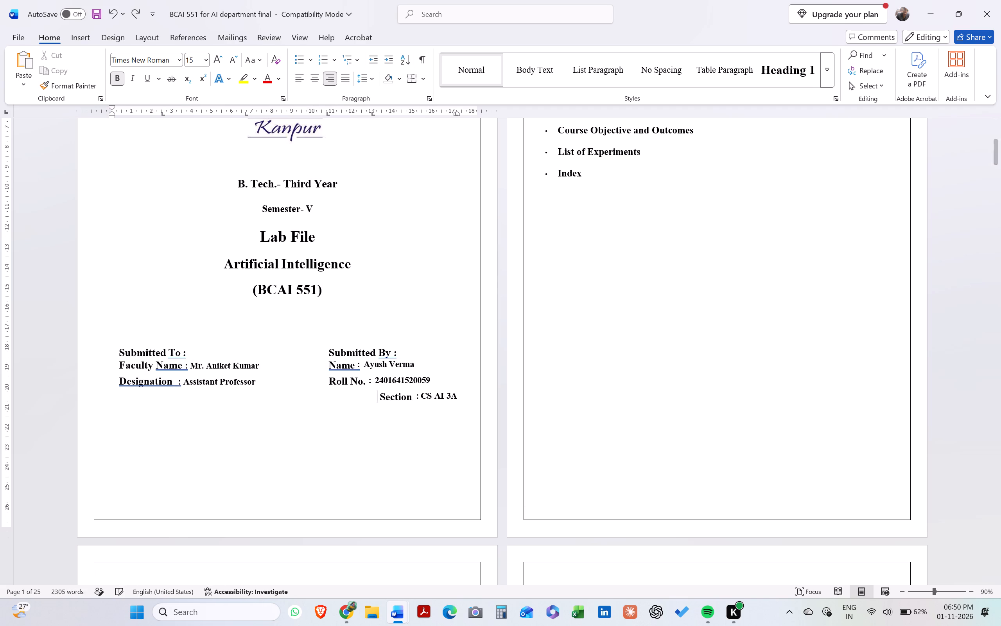
{"action": "key", "text": "BackSpace"}
{"action": "key", "text": "BackSpace"}
{"action": "key", "text": "BackSpace"}
{"action": "key", "text": "BackSpace"}
{"action": "key", "text": "BackSpace"}
{"action": "key", "text": "BackSpace"}
{"action": "key", "text": "BackSpace"}
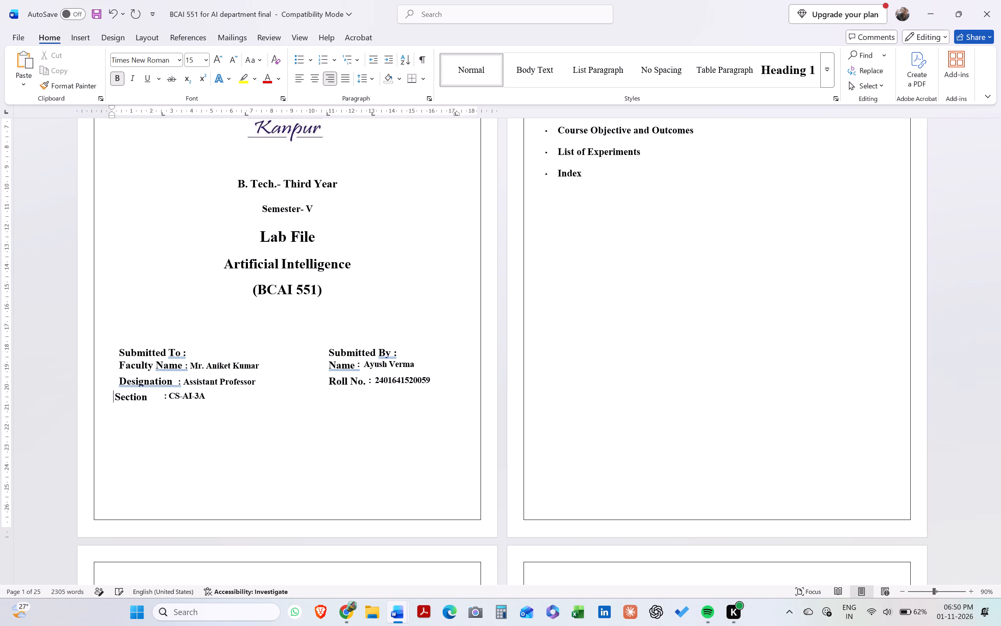
Insert seven spaces before the Section label to line it up beneath Roll No. in the Submitted By column.
{"action": "key", "text": "space"}
{"action": "key", "text": "space"}
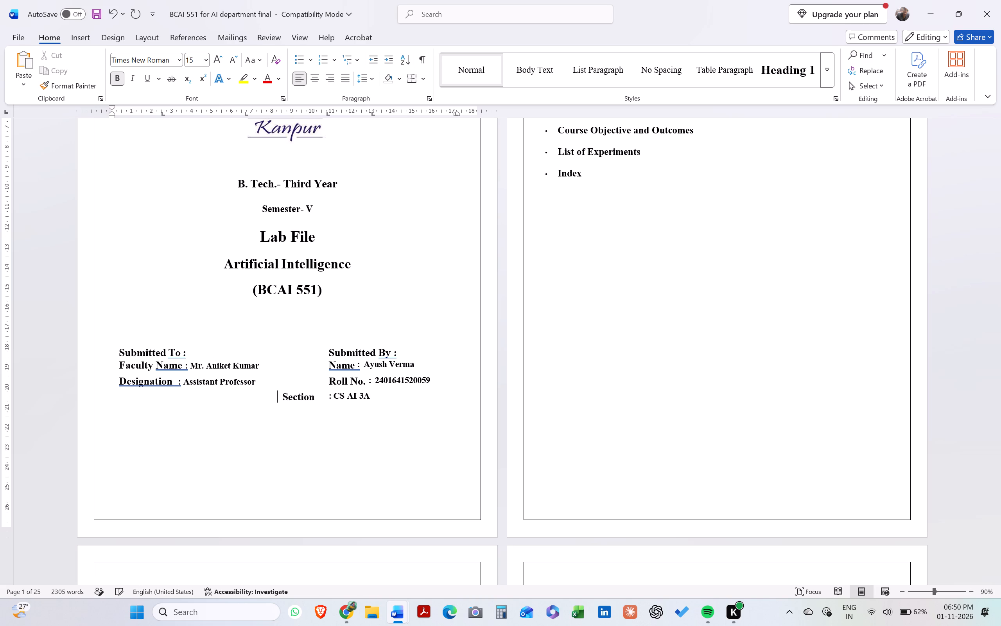
{"action": "key", "text": "space"}
{"action": "key", "text": "space"}
{"action": "key", "text": "space"}
{"action": "key", "text": "space"}
{"action": "key", "text": "space"}
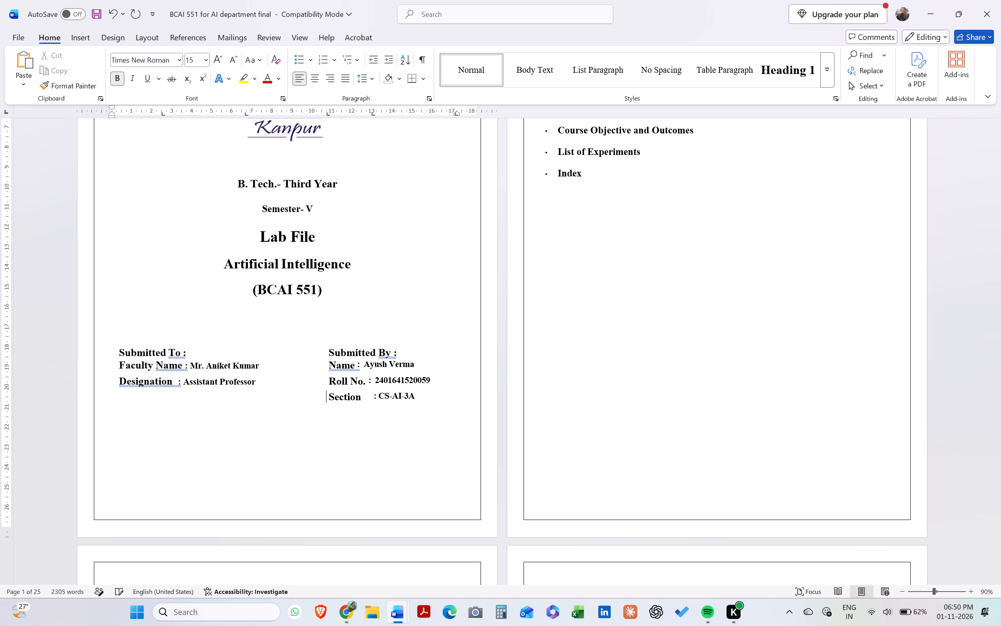
{"action": "key", "text": "space"}
{"action": "key", "text": "BackSpace"}
Remove the gap between the Section label and its colon.
{"action": "left_click", "coordinate": [374, 401]}
{"action": "key", "text": "BackSpace"}
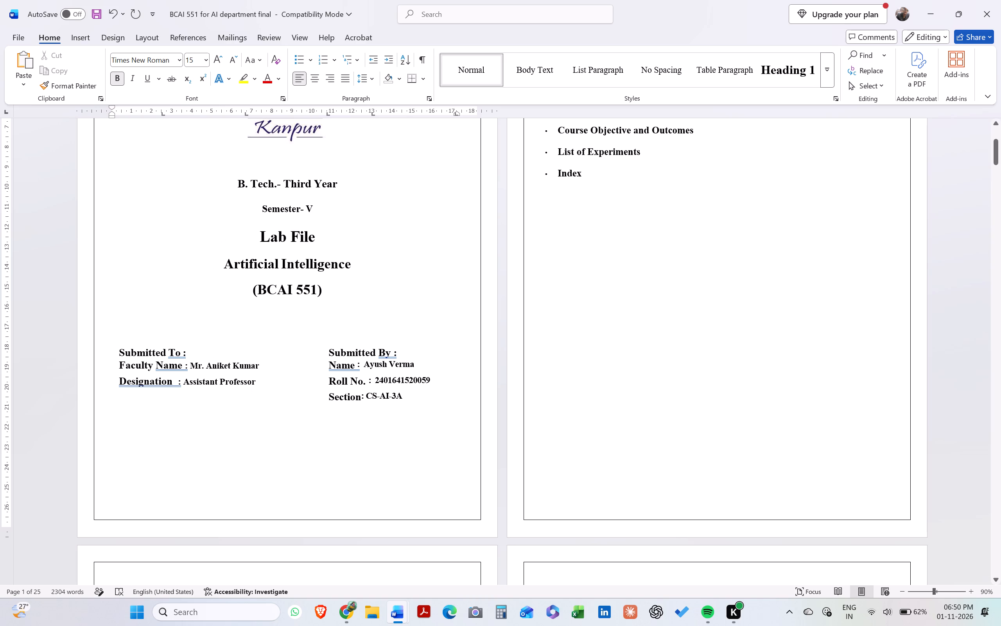
Look through the BCAI 551 document from the cover page to the final experiments and back.
{"action": "scroll", "coordinate": [477, 408], "scroll_direction": "up", "scroll_amount": 8}
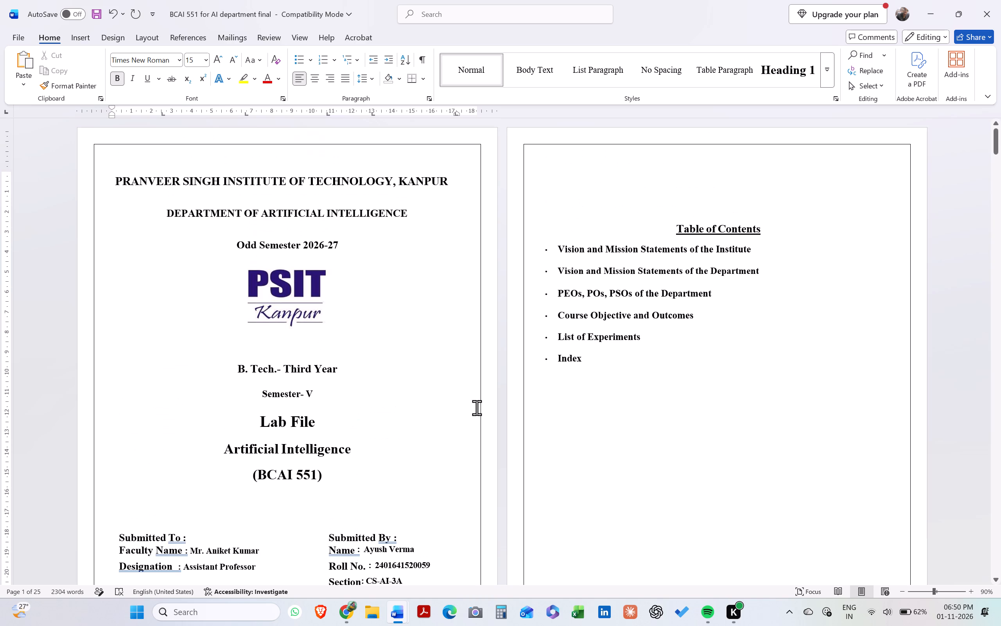
{"action": "scroll", "coordinate": [477, 408], "scroll_direction": "up", "scroll_amount": 3}
{"action": "scroll", "coordinate": [477, 408], "scroll_direction": "down", "scroll_amount": 14}
{"action": "scroll", "coordinate": [477, 408], "scroll_direction": "down", "scroll_amount": 12}
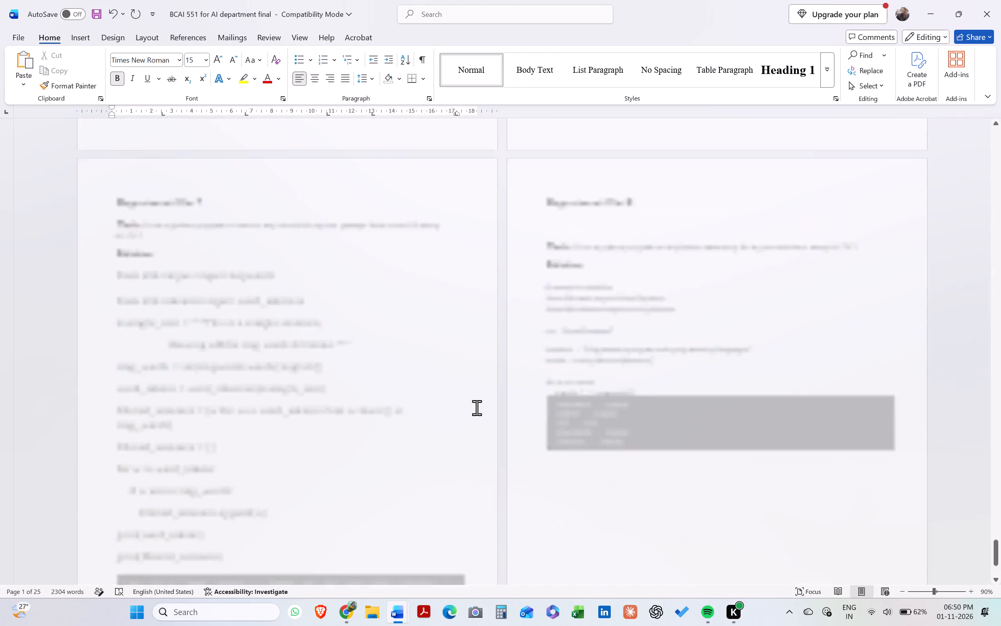
{"action": "scroll", "coordinate": [477, 408], "scroll_direction": "down", "scroll_amount": 8}
{"action": "scroll", "coordinate": [477, 408], "scroll_direction": "up", "scroll_amount": 2}
{"action": "scroll", "coordinate": [477, 408], "scroll_direction": "up", "scroll_amount": 20}
{"action": "scroll", "coordinate": [477, 408], "scroll_direction": "up", "scroll_amount": 2}
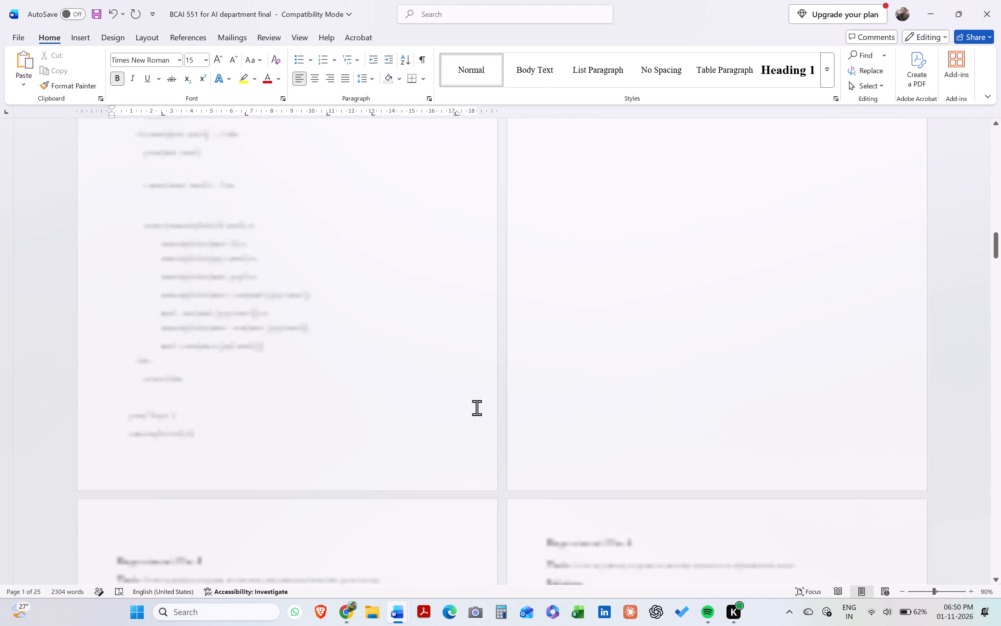
{"action": "scroll", "coordinate": [477, 408], "scroll_direction": "up", "scroll_amount": 4}
{"action": "scroll", "coordinate": [477, 408], "scroll_direction": "up", "scroll_amount": 20}
{"action": "scroll", "coordinate": [477, 408], "scroll_direction": "up", "scroll_amount": 2}
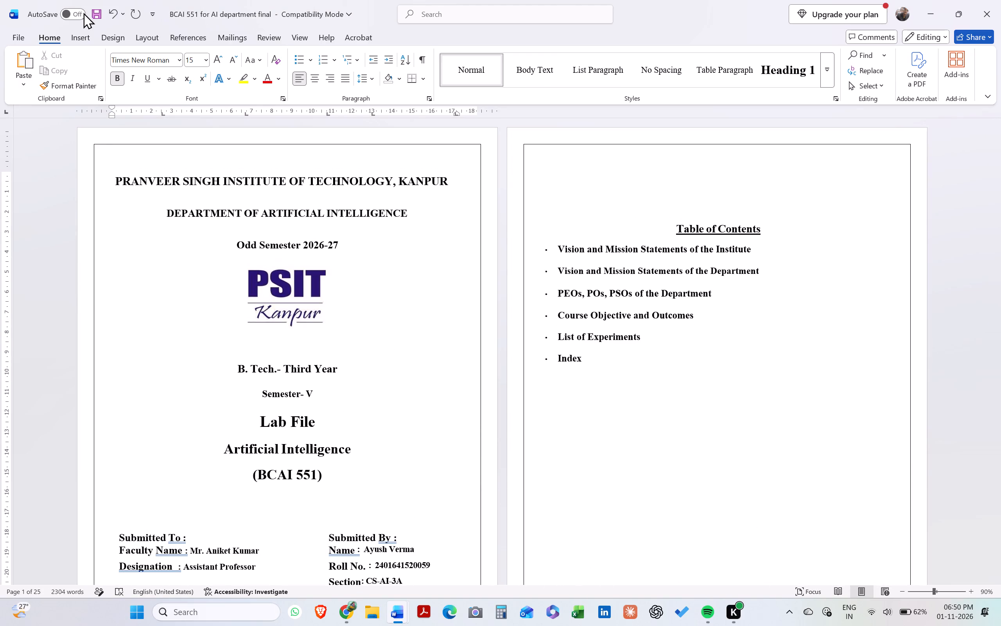
Turn on AutoSave for the BCAI 551 document by uploading it to the personal OneDrive.
{"action": "left_click", "coordinate": [74, 14]}
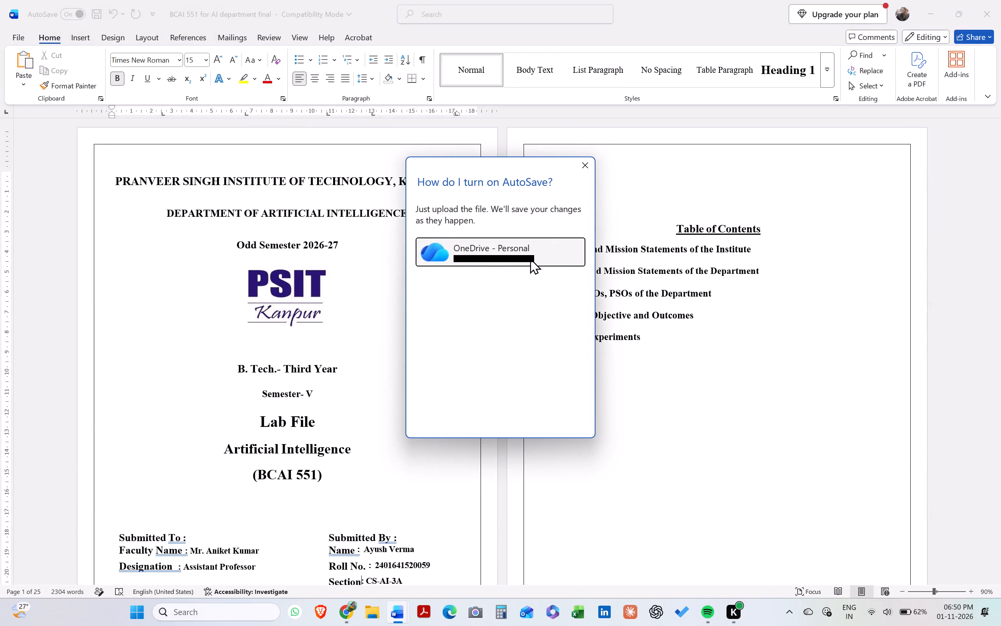
{"action": "left_click", "coordinate": [530, 258]}
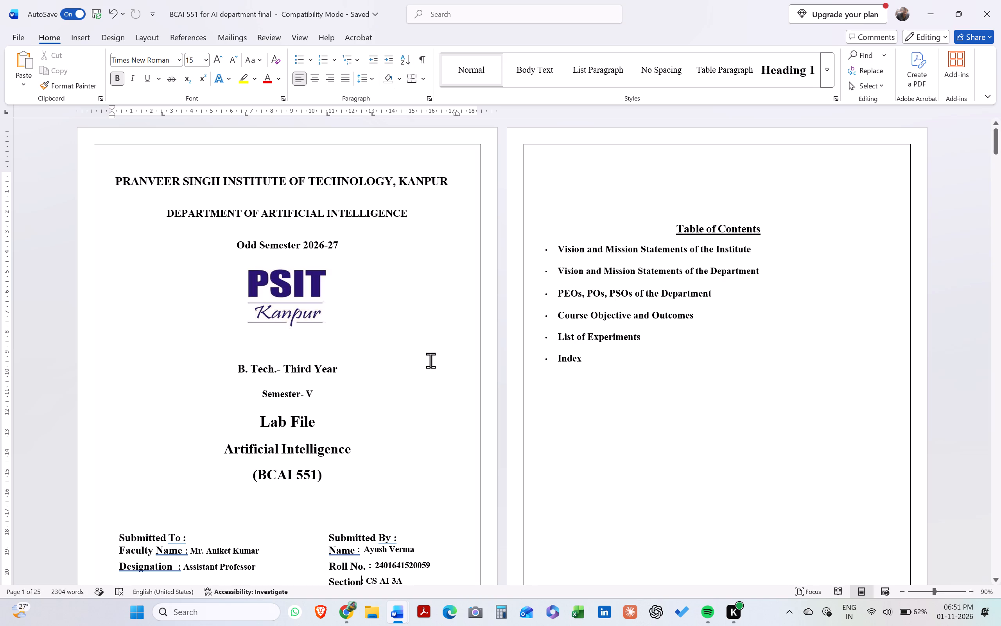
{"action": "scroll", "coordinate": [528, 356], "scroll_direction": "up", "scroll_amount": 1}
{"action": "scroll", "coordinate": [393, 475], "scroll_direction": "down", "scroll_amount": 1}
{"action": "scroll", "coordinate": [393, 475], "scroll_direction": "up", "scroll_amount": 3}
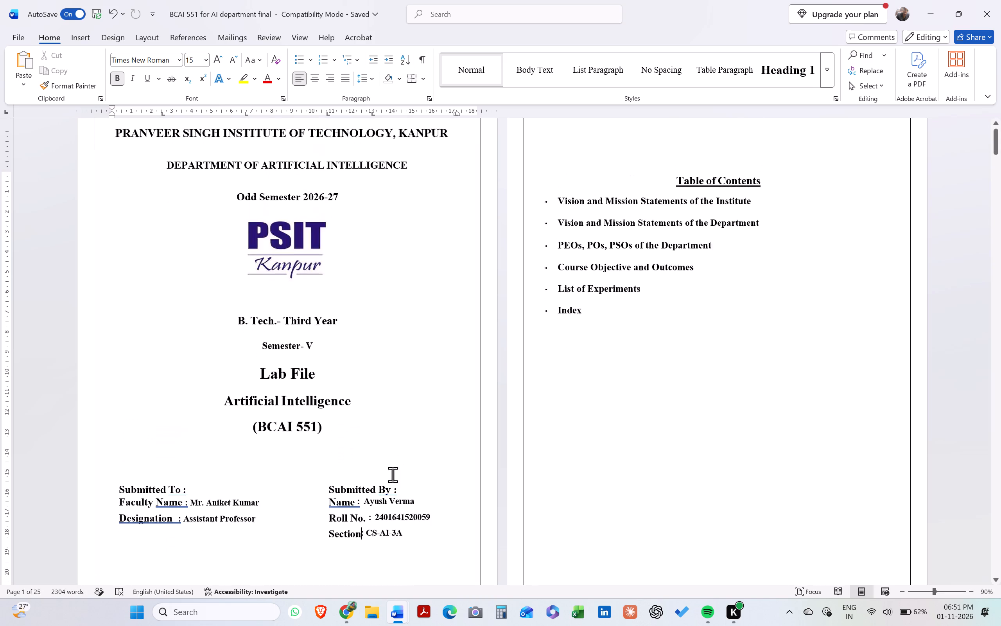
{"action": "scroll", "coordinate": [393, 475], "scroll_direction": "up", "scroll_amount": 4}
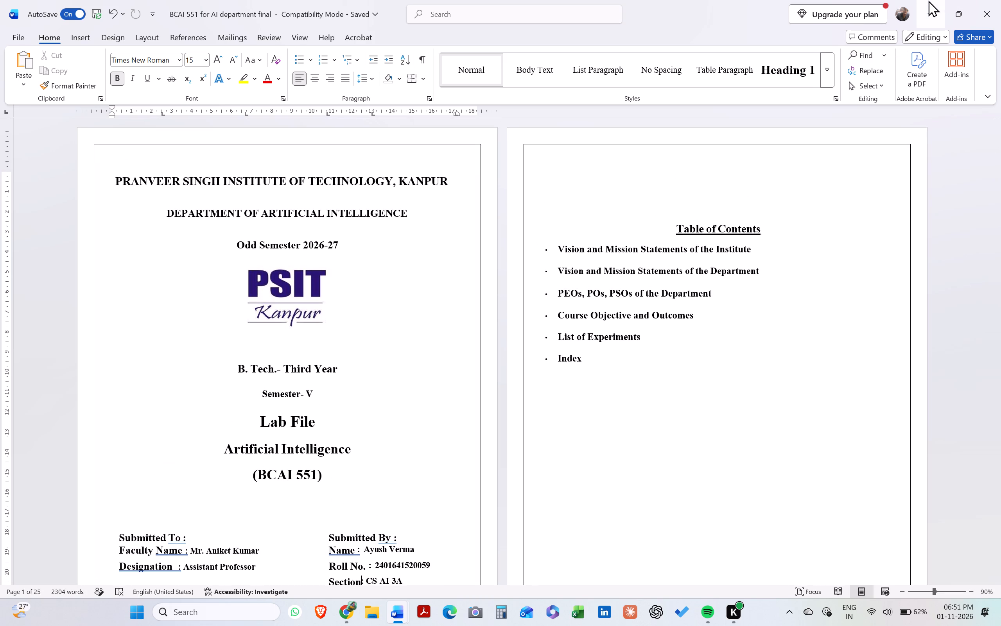
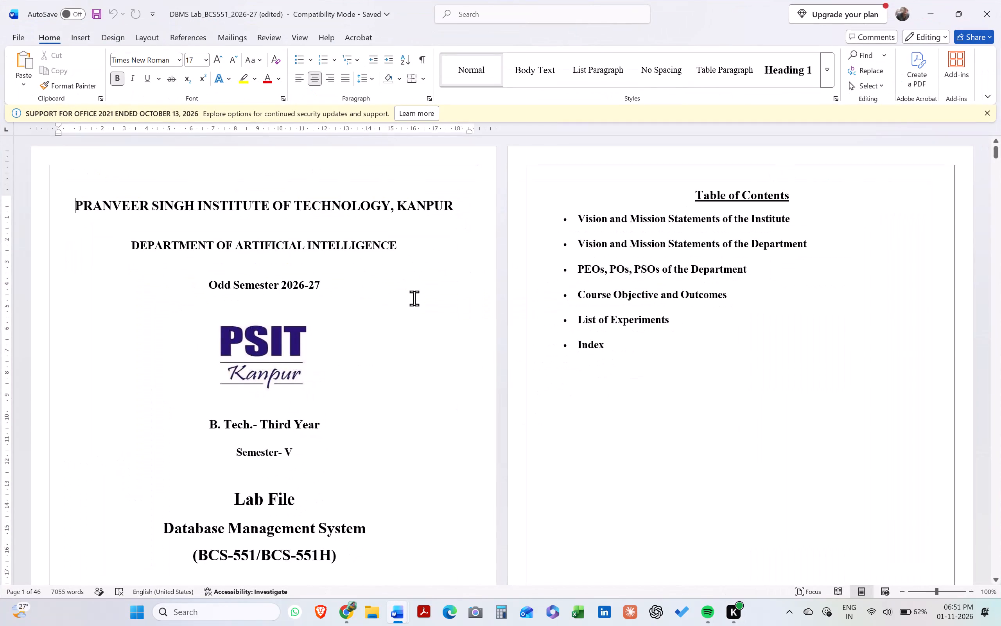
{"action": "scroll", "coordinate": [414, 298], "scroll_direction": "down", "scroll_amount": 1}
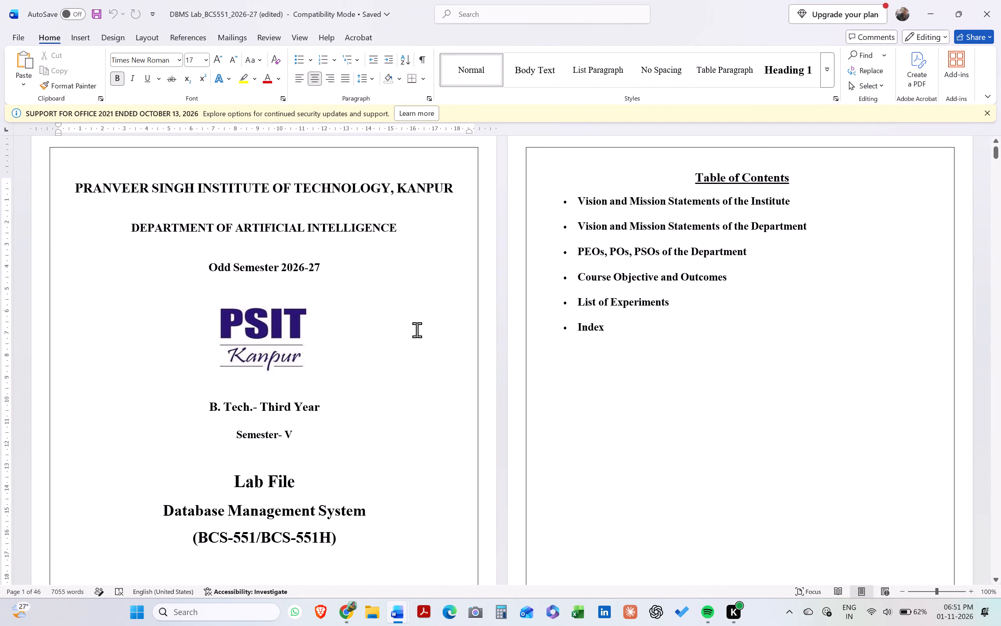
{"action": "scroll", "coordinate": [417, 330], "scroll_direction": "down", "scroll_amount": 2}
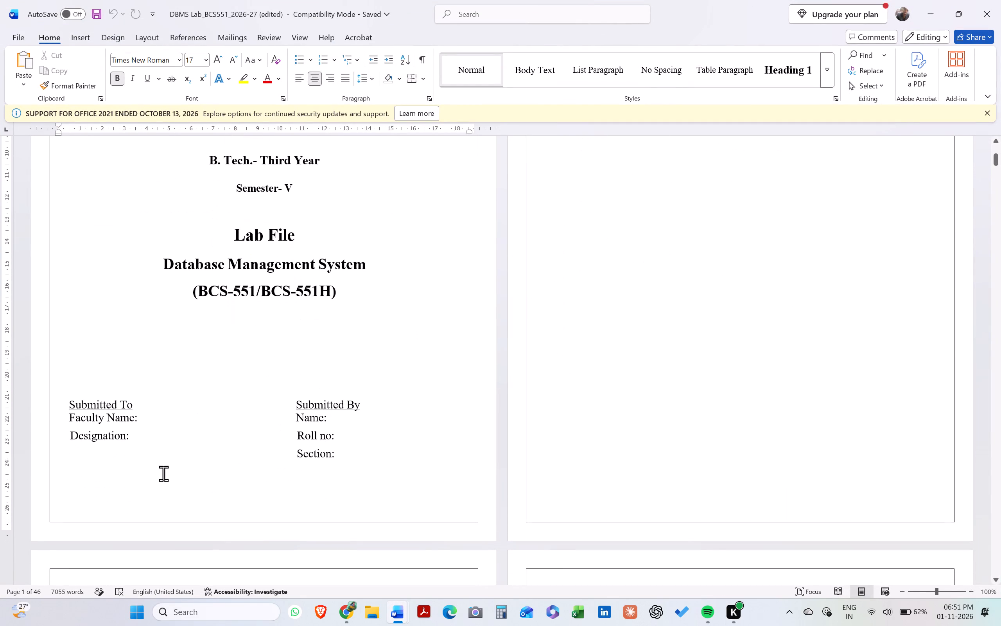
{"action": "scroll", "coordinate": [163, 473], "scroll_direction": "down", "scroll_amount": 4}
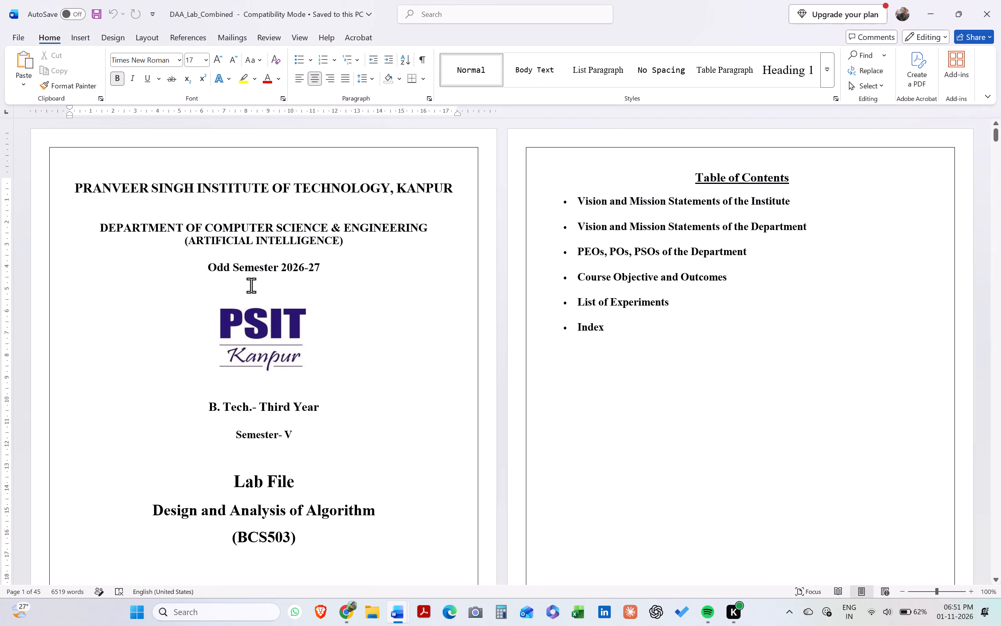
On the DAA Lab cover page, replace the spacing before the last word of the faculty name with a single space.
{"action": "scroll", "coordinate": [251, 285], "scroll_direction": "down", "scroll_amount": 2}
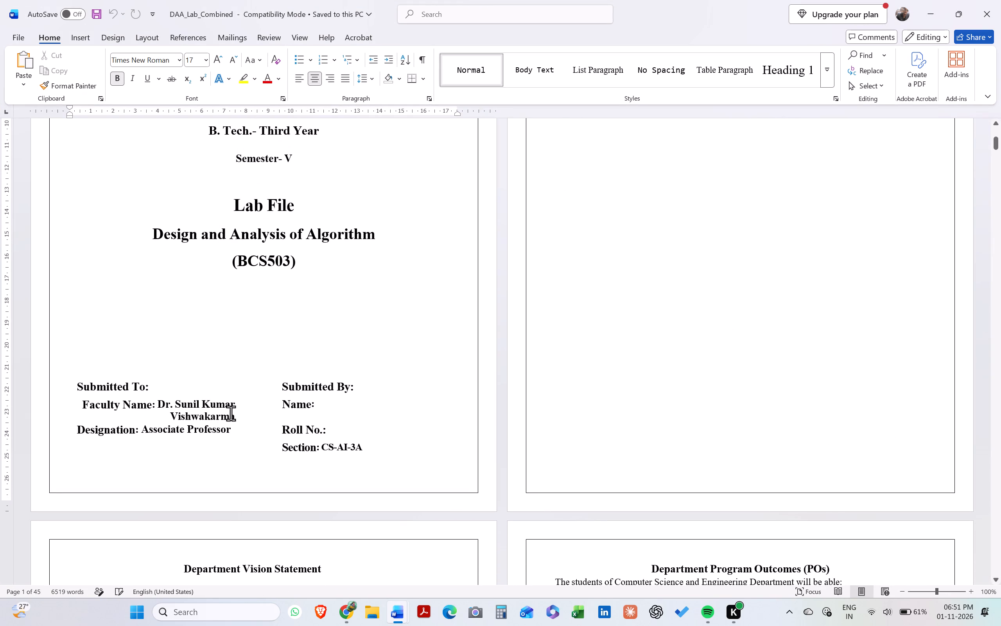
{"action": "left_click", "coordinate": [169, 412]}
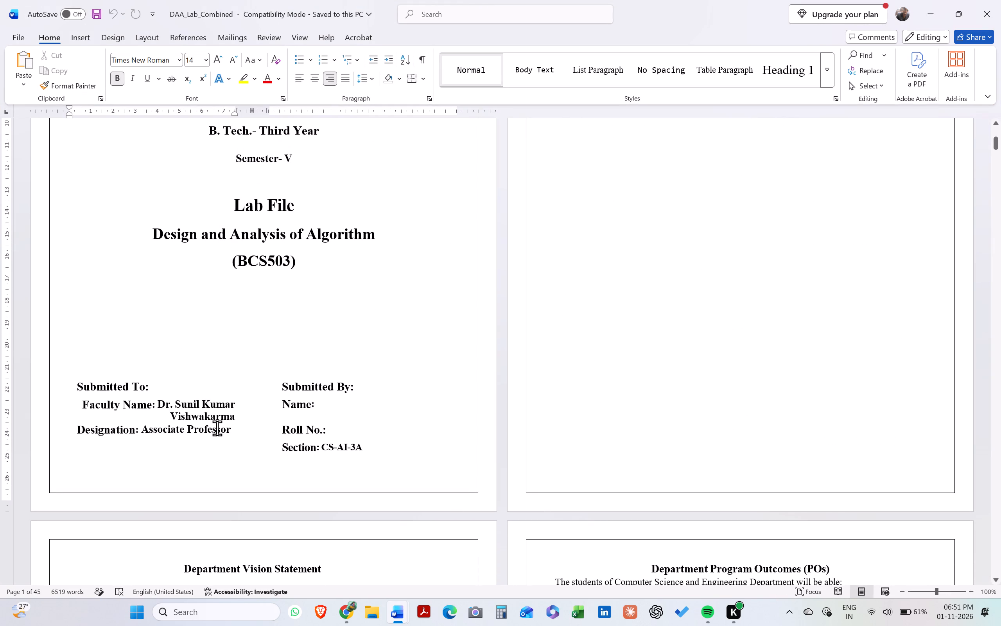
{"action": "key", "text": "BackSpace"}
{"action": "key", "text": "BackSpace"}
{"action": "key", "text": "BackSpace"}
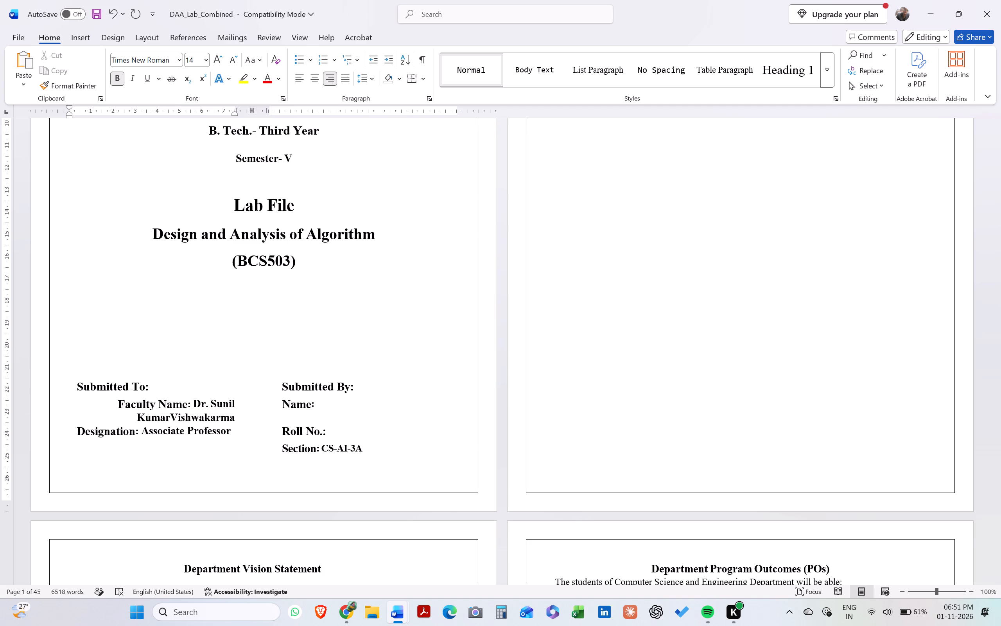
{"action": "key", "text": "space"}
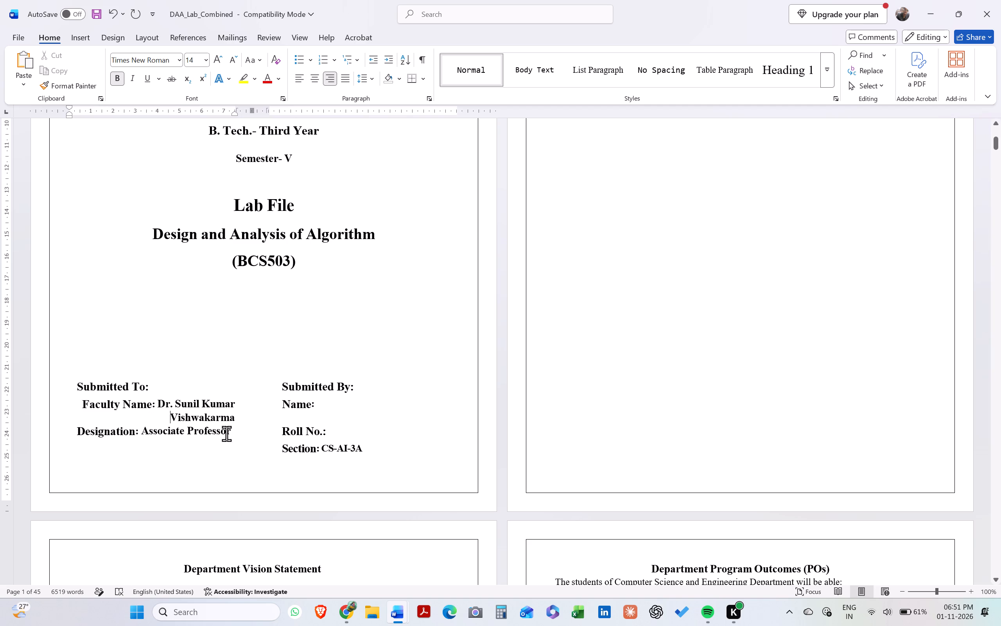
Fill in the student's name after the Name label in the Submitted By column of the DAA Lab cover page.
{"action": "left_click", "coordinate": [350, 401]}
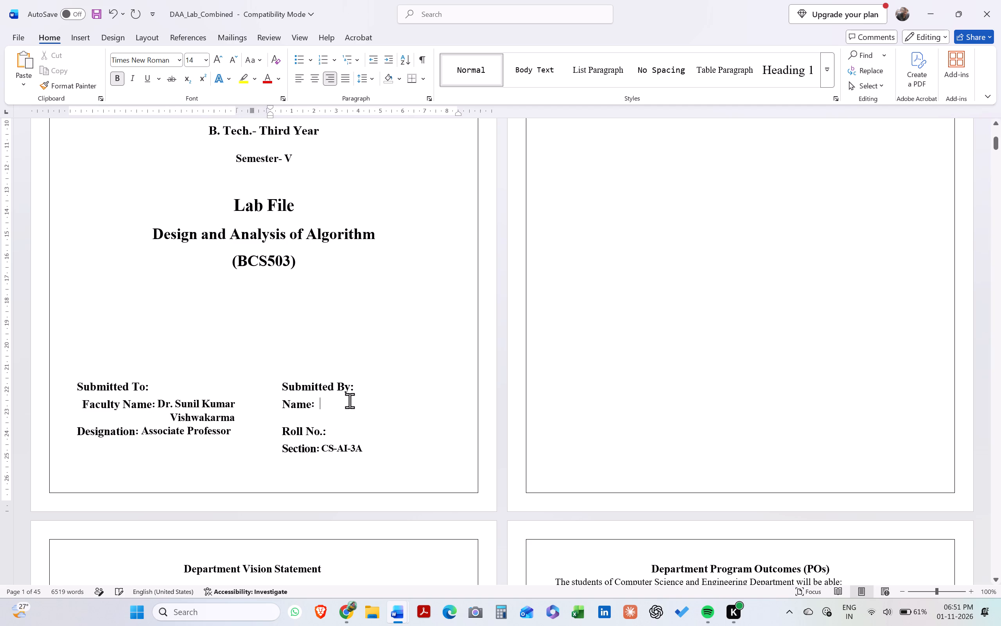
{"action": "type", "text": "tu"}
{"action": "key", "text": "BackSpace"}
{"action": "key", "text": "BackSpace"}
{"action": "key", "text": "BackSpace"}
{"action": "key", "text": "BackSpace"}
{"action": "key", "text": "space"}
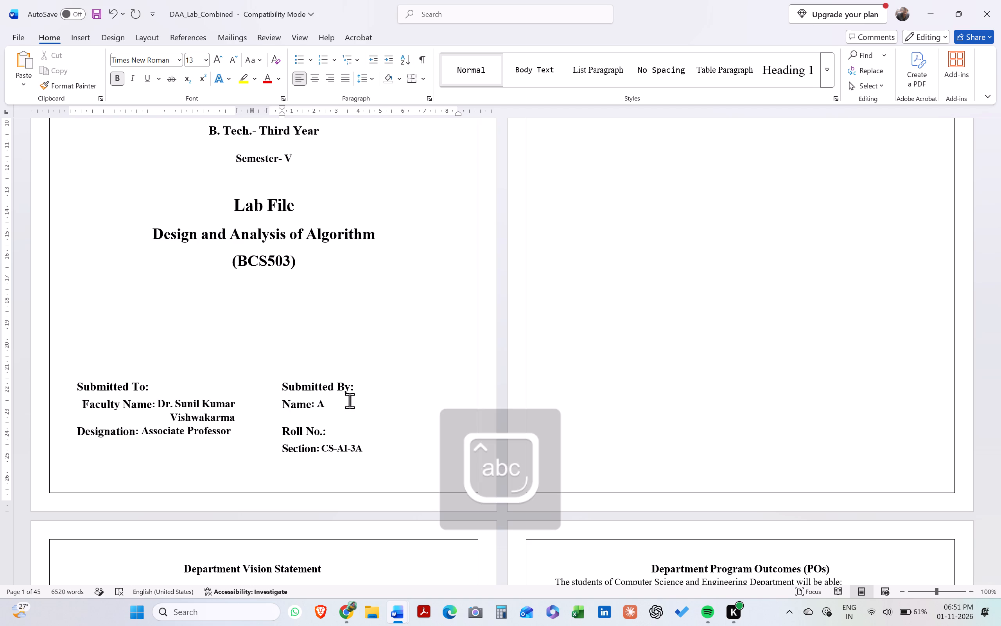
{"action": "type", "text": "yu"}
{"action": "type", "text": "sh"}
{"action": "key", "text": "space"}
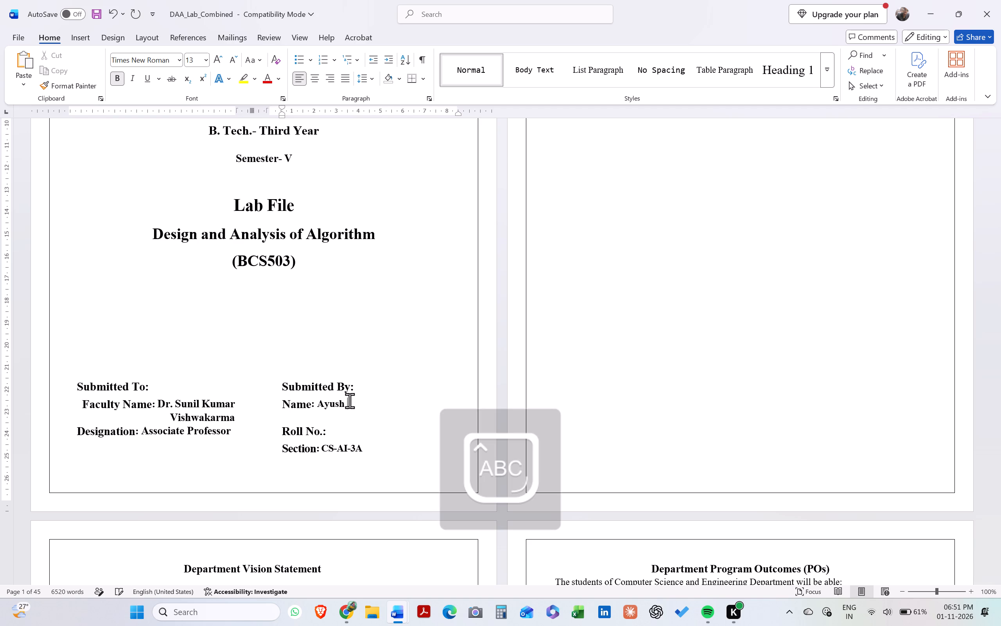
{"action": "key", "text": "Down"}
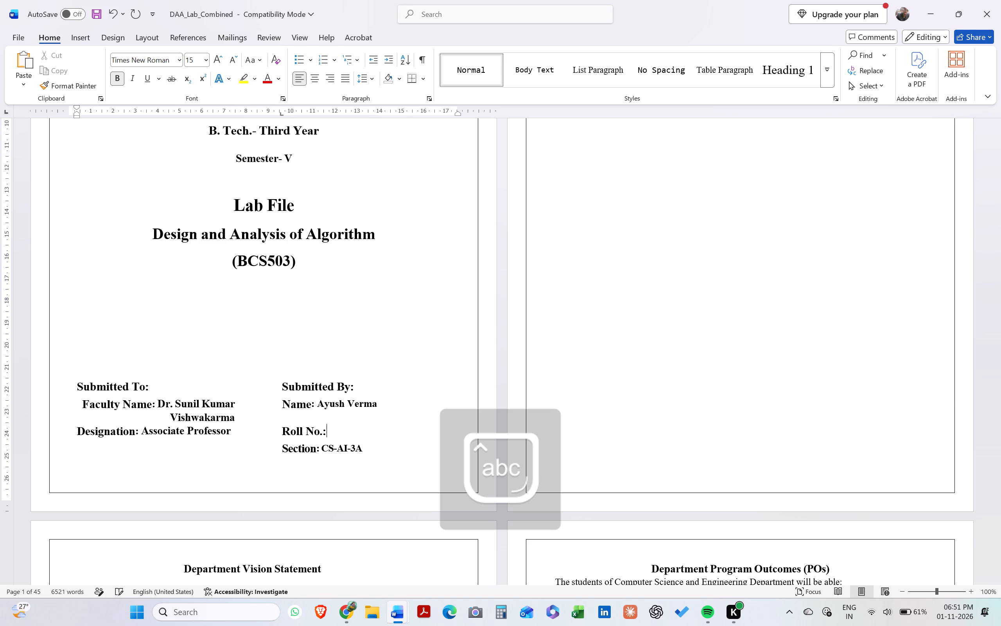
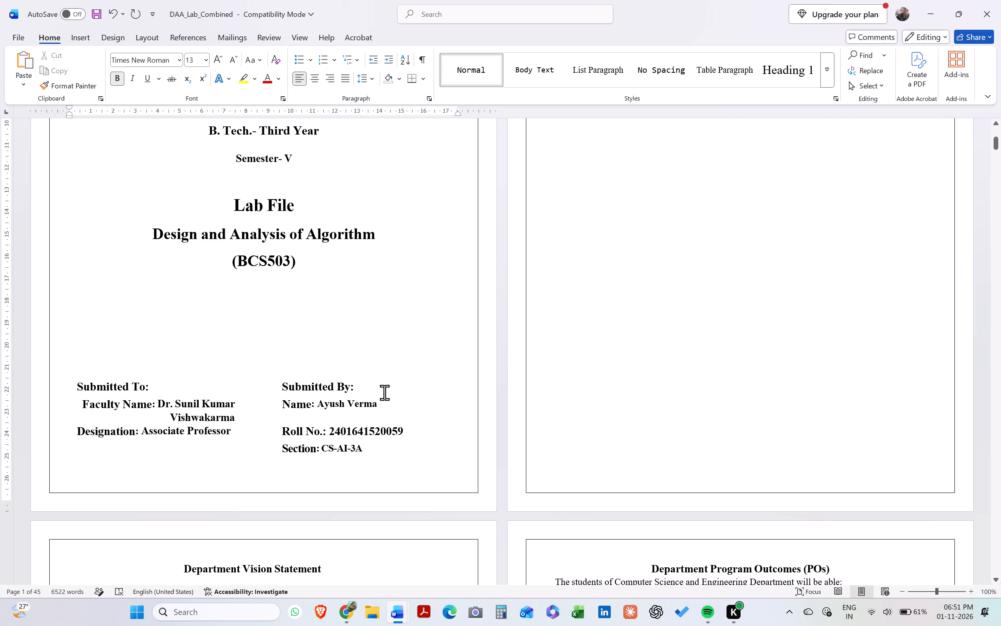
Set the font size of the student's name on the DAA Lab cover page to 14.
{"action": "left_click_drag", "start_coordinate": [379, 402], "coordinate": [349, 403]}
{"action": "left_click", "coordinate": [349, 403]}
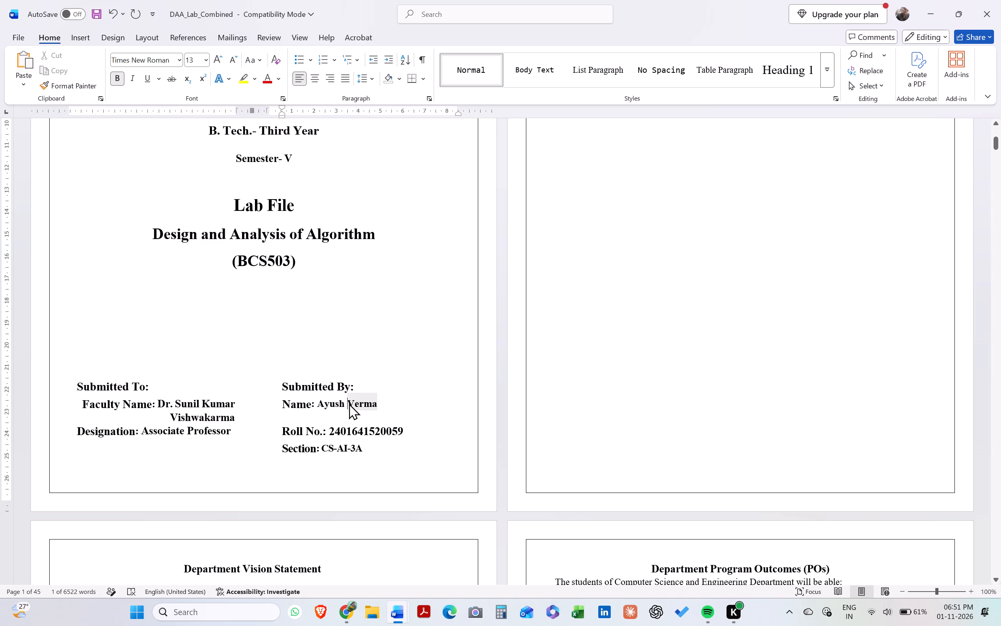
{"action": "left_click", "coordinate": [234, 416]}
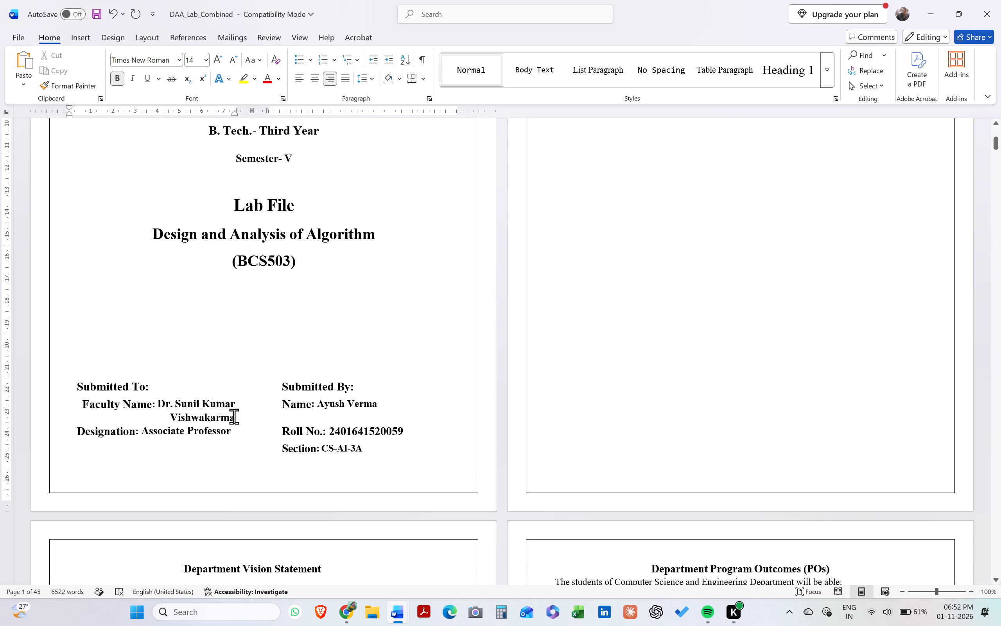
{"action": "left_click_drag", "start_coordinate": [382, 405], "coordinate": [326, 405]}
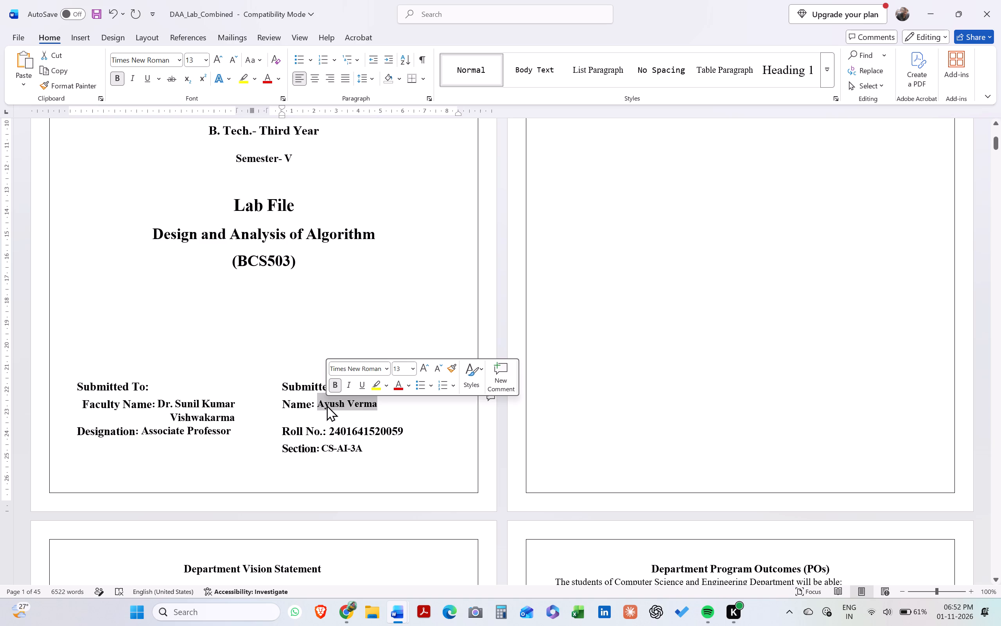
{"action": "left_click", "coordinate": [414, 369]}
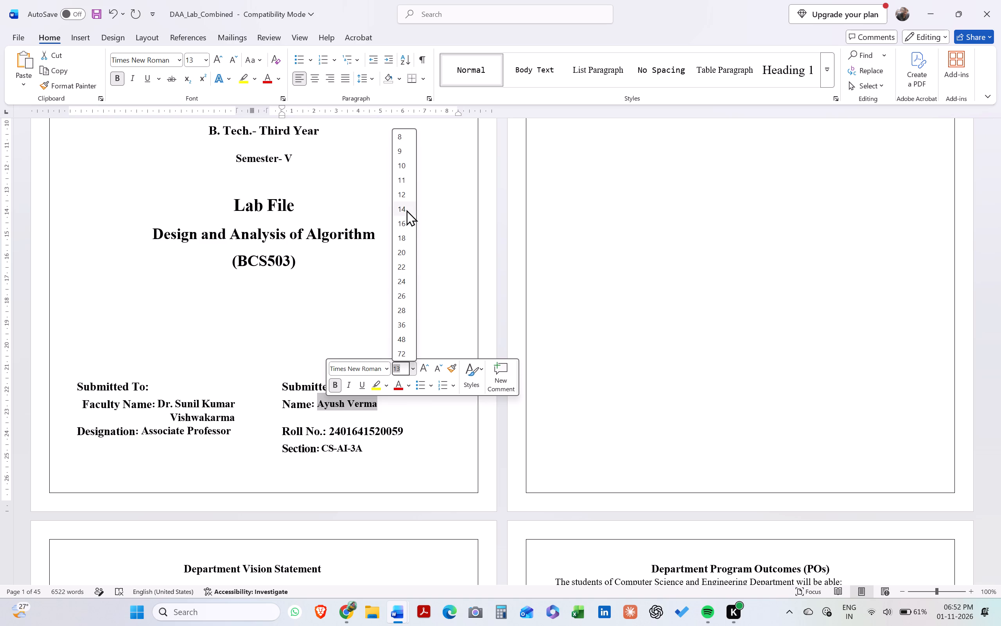
{"action": "left_click", "coordinate": [406, 210]}
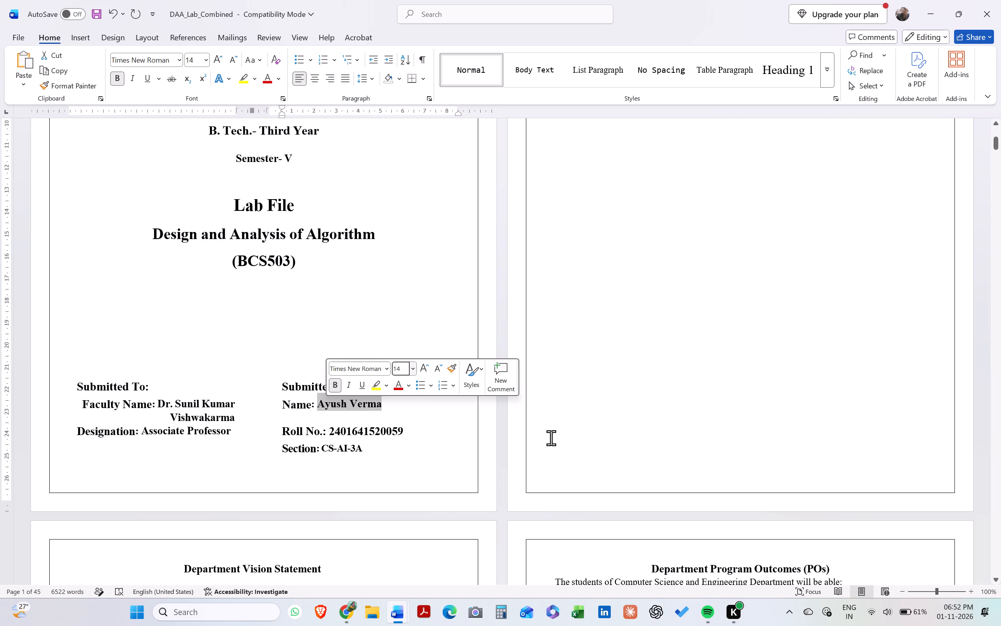
{"action": "left_click", "coordinate": [551, 438]}
Change the Faculty Name entry in the Submitted To column to centred alignment, moving it closer to the column's left edge.
{"action": "scroll", "coordinate": [418, 562], "scroll_direction": "down", "scroll_amount": 3}
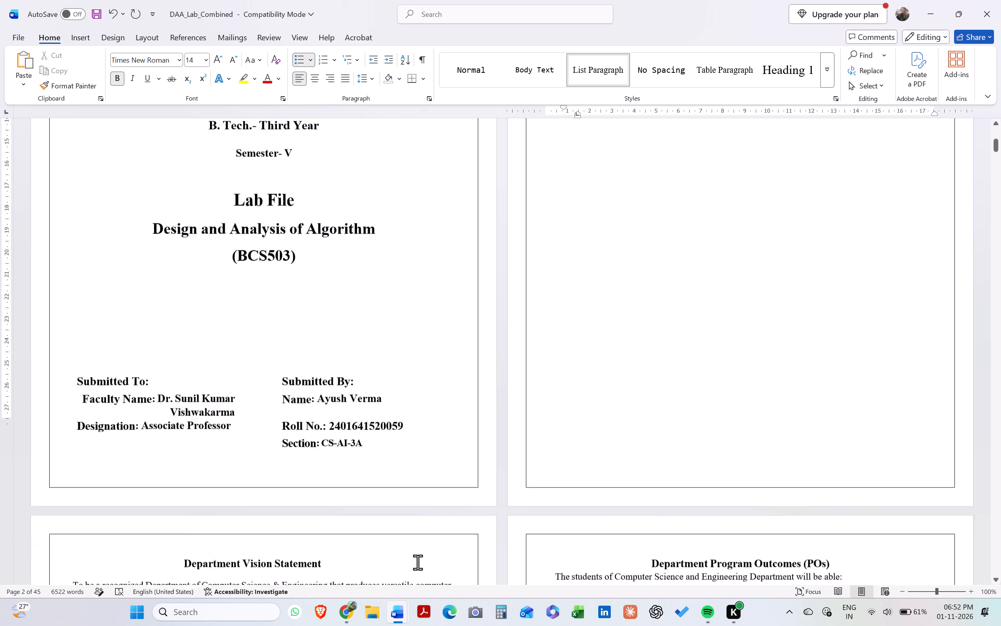
{"action": "scroll", "coordinate": [418, 562], "scroll_direction": "down", "scroll_amount": 2}
{"action": "scroll", "coordinate": [418, 562], "scroll_direction": "up", "scroll_amount": 4}
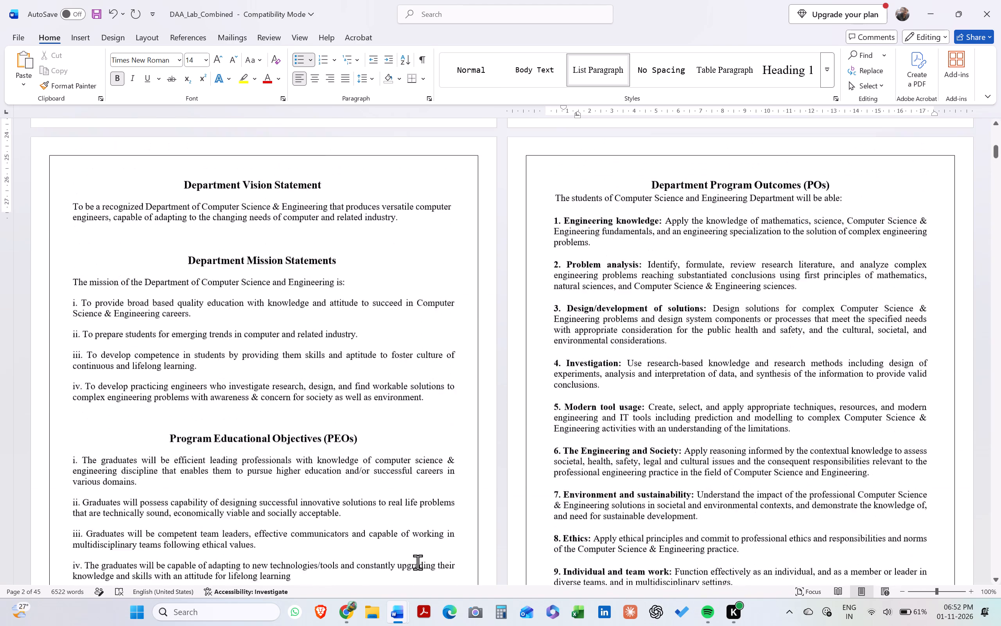
{"action": "scroll", "coordinate": [418, 562], "scroll_direction": "up", "scroll_amount": 1}
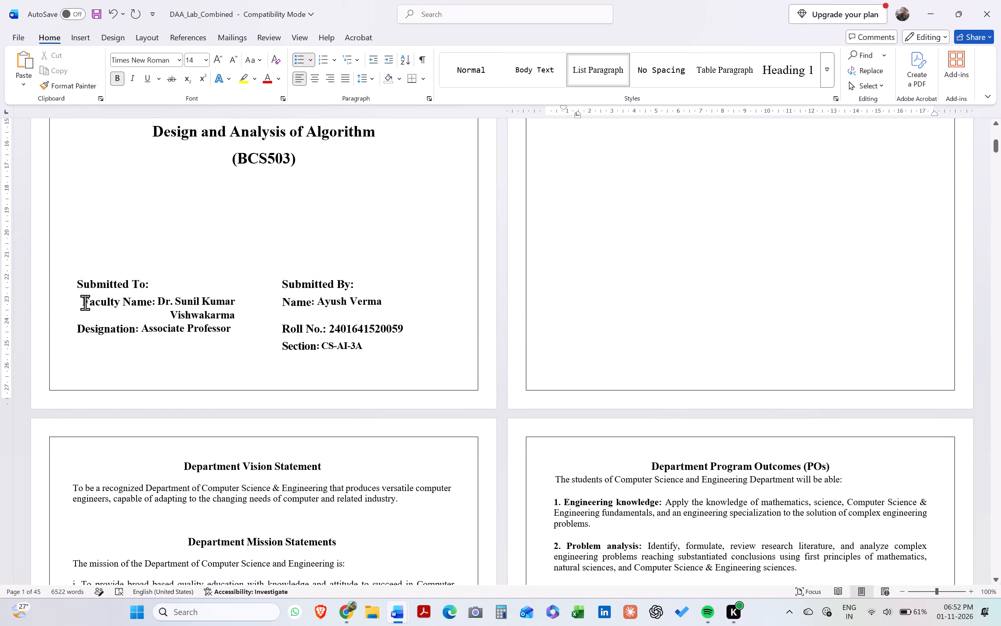
{"action": "left_click", "coordinate": [85, 302]}
{"action": "key", "text": "BackSpace"}
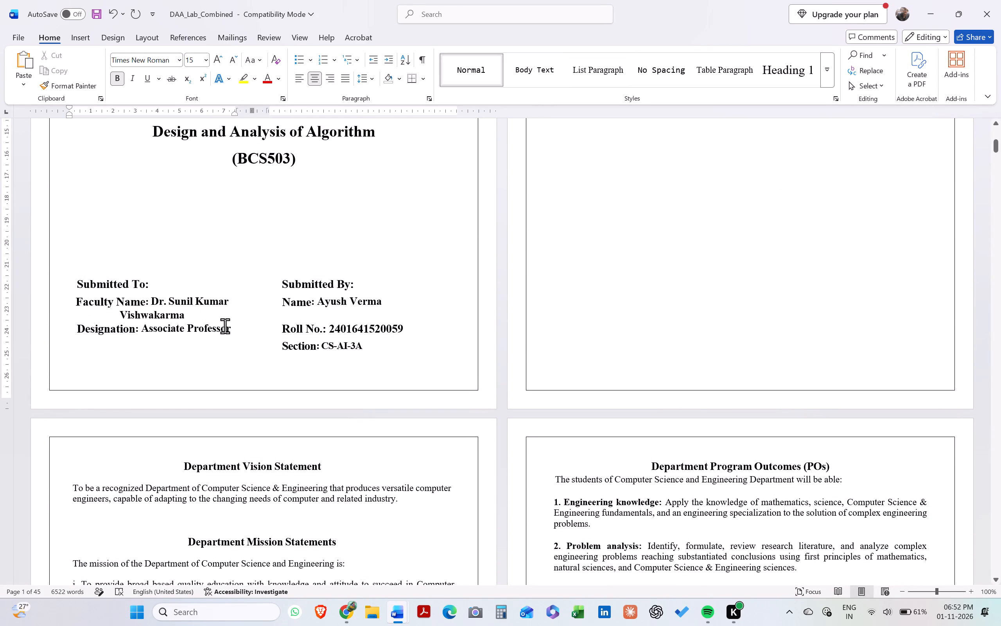
Add three spaces before the faculty member's surname on the second line of the Faculty Name entry.
{"action": "left_click", "coordinate": [115, 318]}
{"action": "key", "text": "space"}
{"action": "key", "text": "space"}
{"action": "key", "text": "space"}
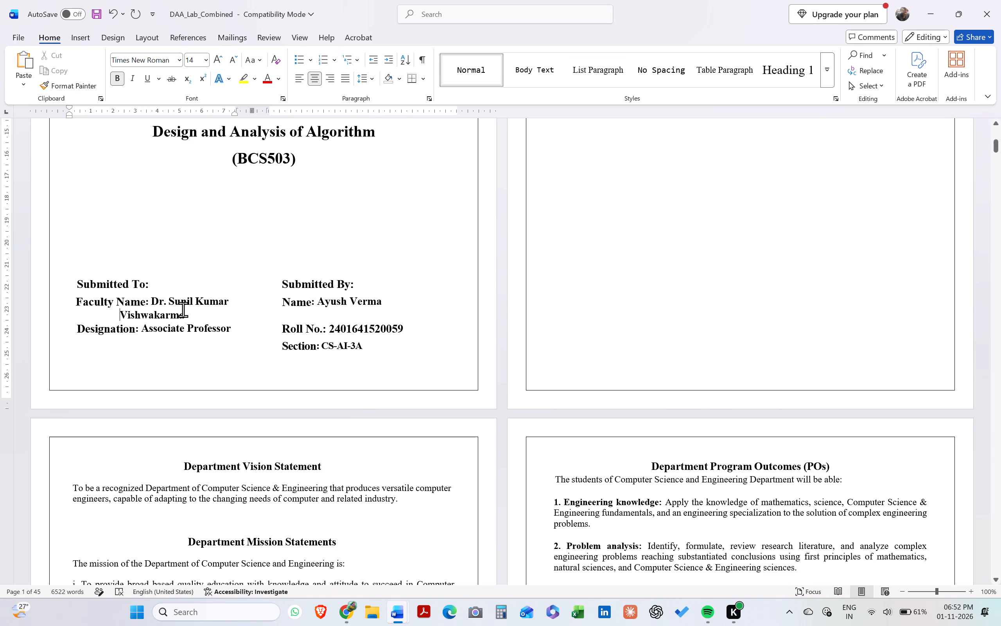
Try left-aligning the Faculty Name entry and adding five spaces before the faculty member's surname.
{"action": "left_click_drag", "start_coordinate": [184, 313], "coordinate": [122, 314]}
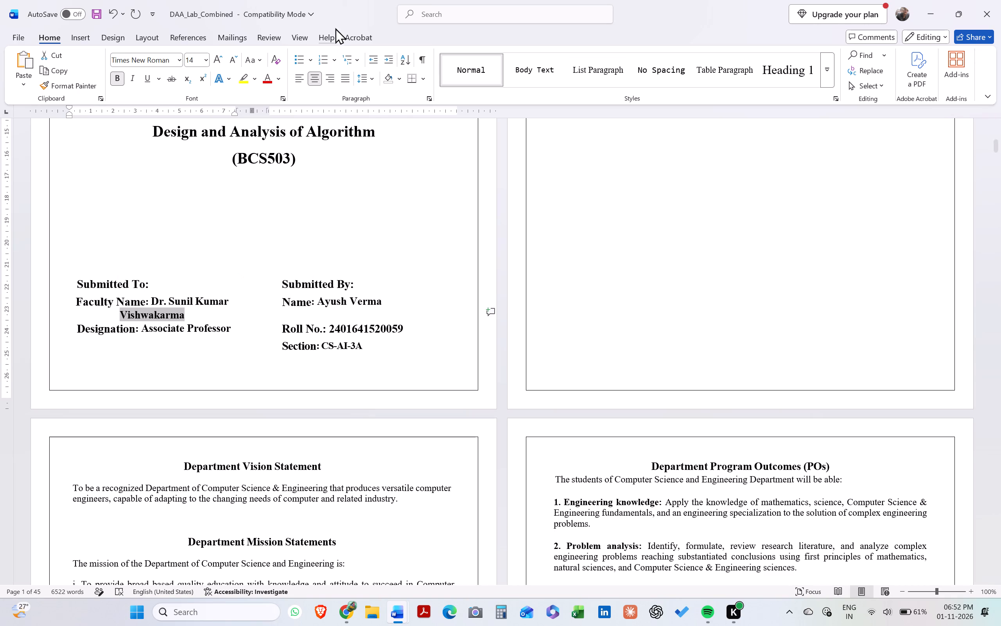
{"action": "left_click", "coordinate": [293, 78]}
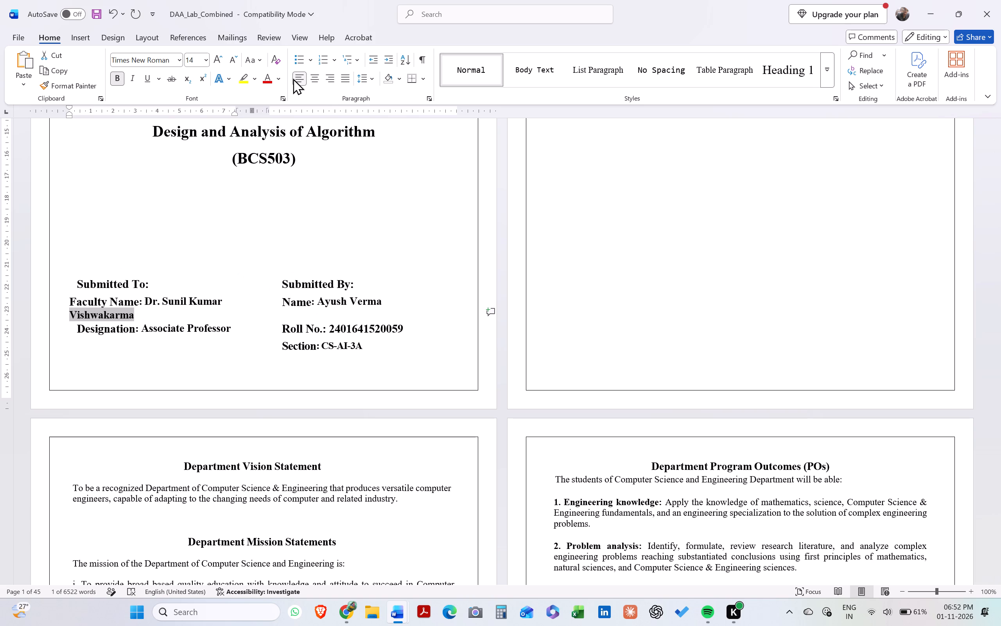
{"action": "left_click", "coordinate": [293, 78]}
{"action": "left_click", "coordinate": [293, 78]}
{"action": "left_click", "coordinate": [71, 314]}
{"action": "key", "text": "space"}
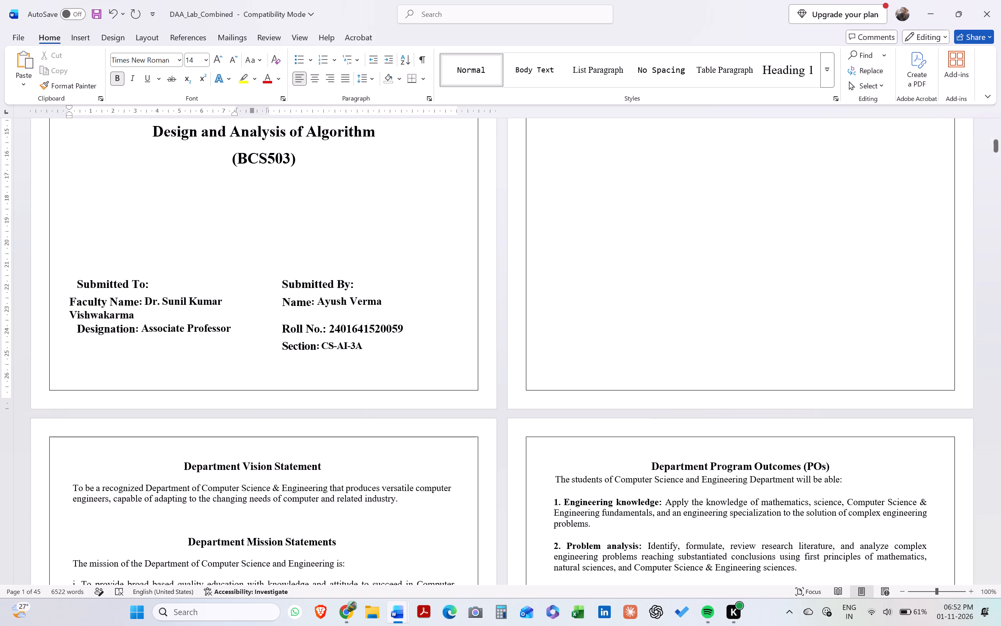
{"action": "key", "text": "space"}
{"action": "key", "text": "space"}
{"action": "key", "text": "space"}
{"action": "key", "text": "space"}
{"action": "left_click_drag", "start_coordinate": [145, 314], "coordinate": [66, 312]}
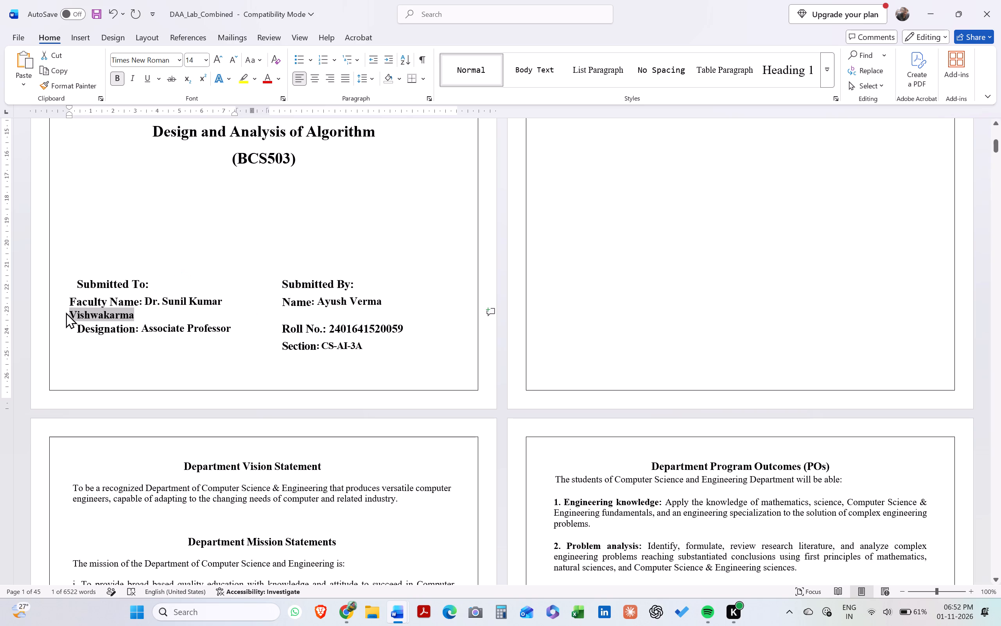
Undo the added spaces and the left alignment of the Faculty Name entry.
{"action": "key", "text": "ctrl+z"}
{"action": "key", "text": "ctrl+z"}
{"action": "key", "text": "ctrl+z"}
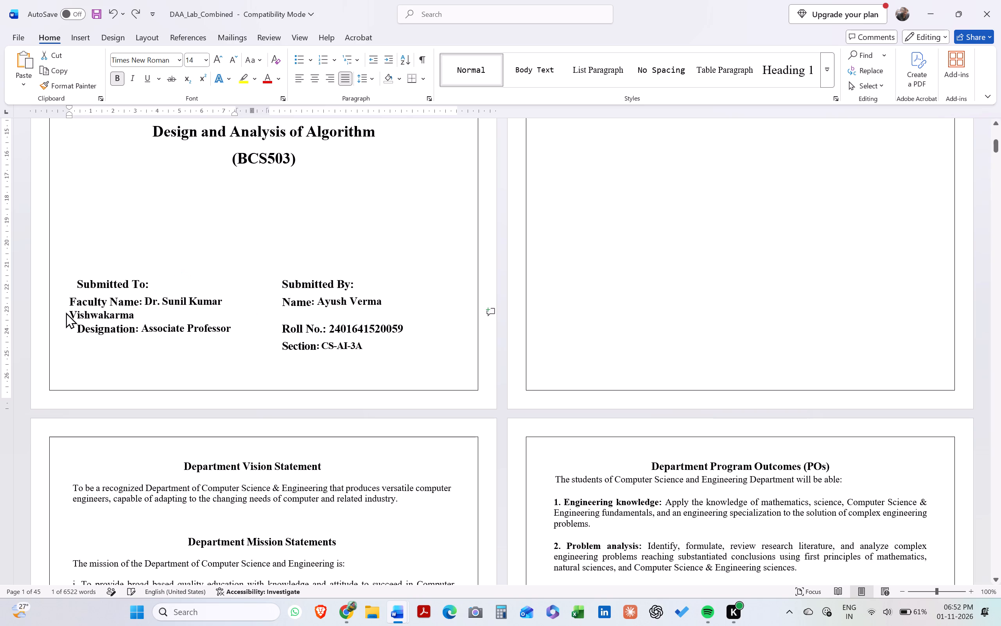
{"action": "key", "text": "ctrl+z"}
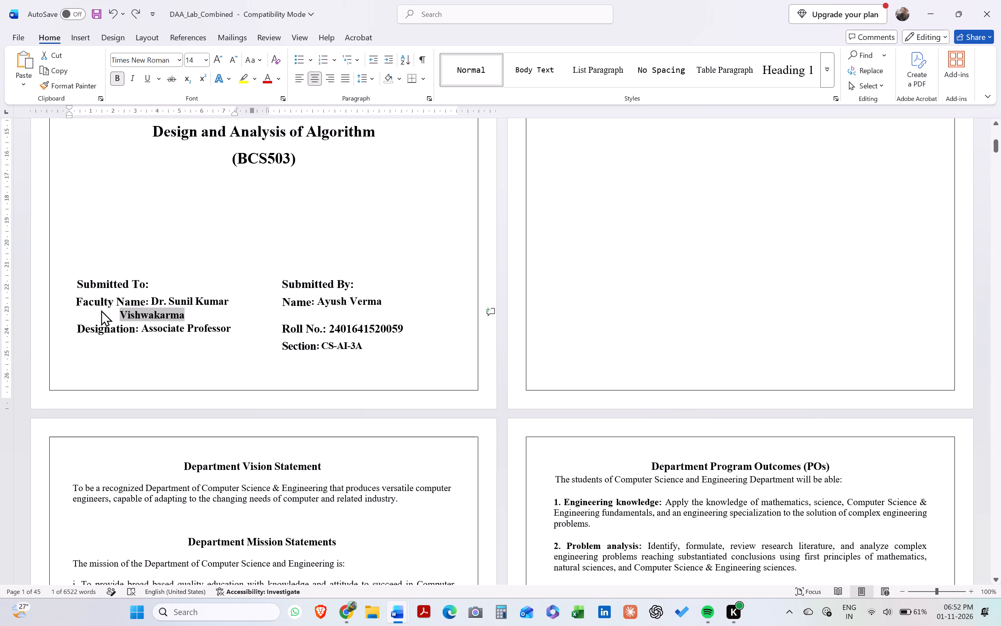
Remove the indent before the Designation label and put two spaces there to line it up with the Faculty Name label.
{"action": "left_click", "coordinate": [70, 330]}
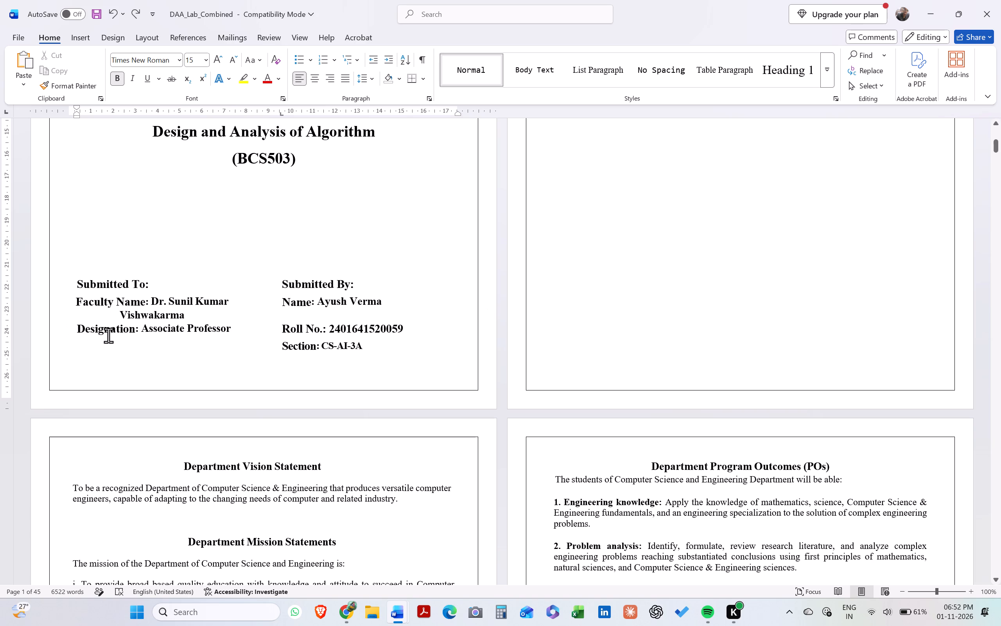
{"action": "key", "text": "BackSpace"}
{"action": "key", "text": "space"}
{"action": "key", "text": "space"}
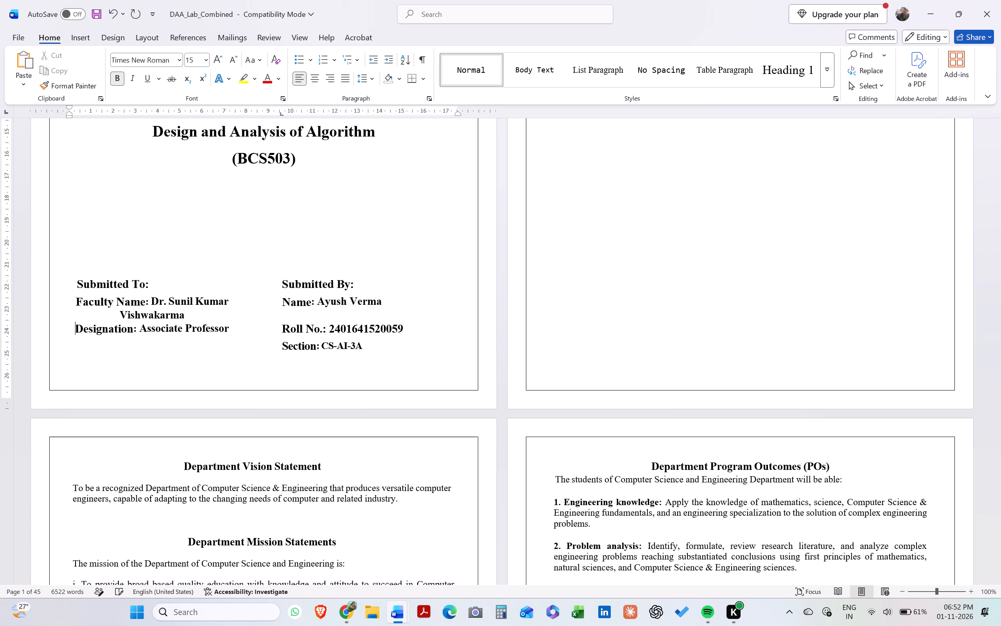
Add two more spaces before the faculty member's surname on the second line of the Faculty Name entry.
{"action": "left_click", "coordinate": [122, 314]}
{"action": "key", "text": "space"}
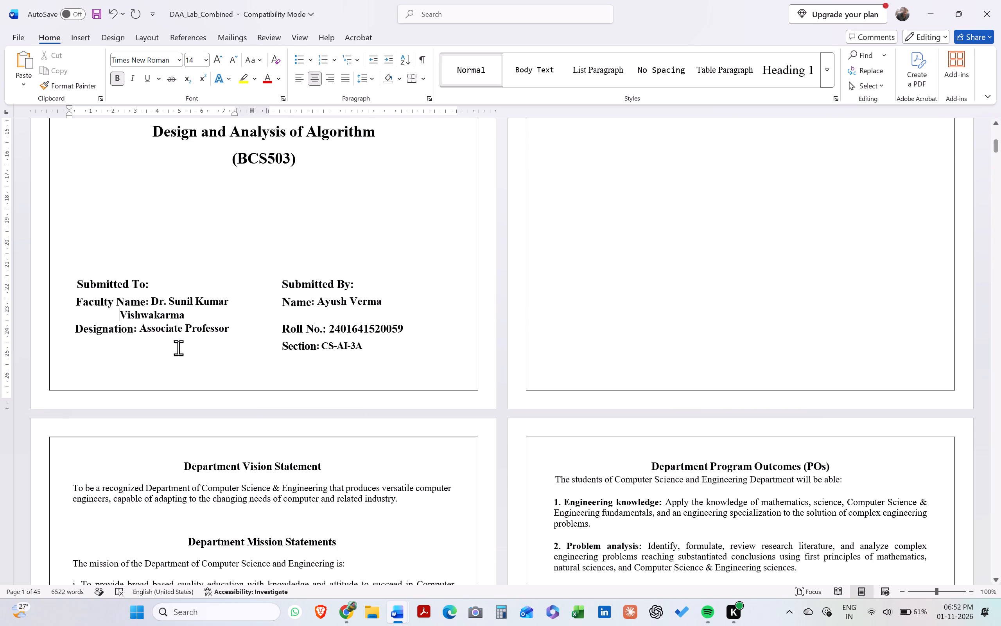
{"action": "key", "text": "space"}
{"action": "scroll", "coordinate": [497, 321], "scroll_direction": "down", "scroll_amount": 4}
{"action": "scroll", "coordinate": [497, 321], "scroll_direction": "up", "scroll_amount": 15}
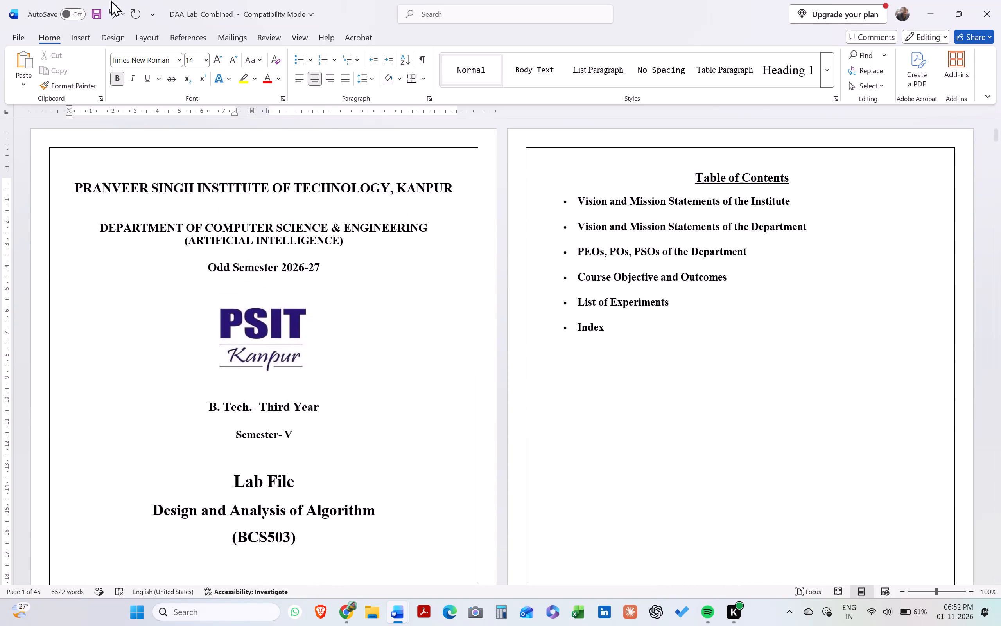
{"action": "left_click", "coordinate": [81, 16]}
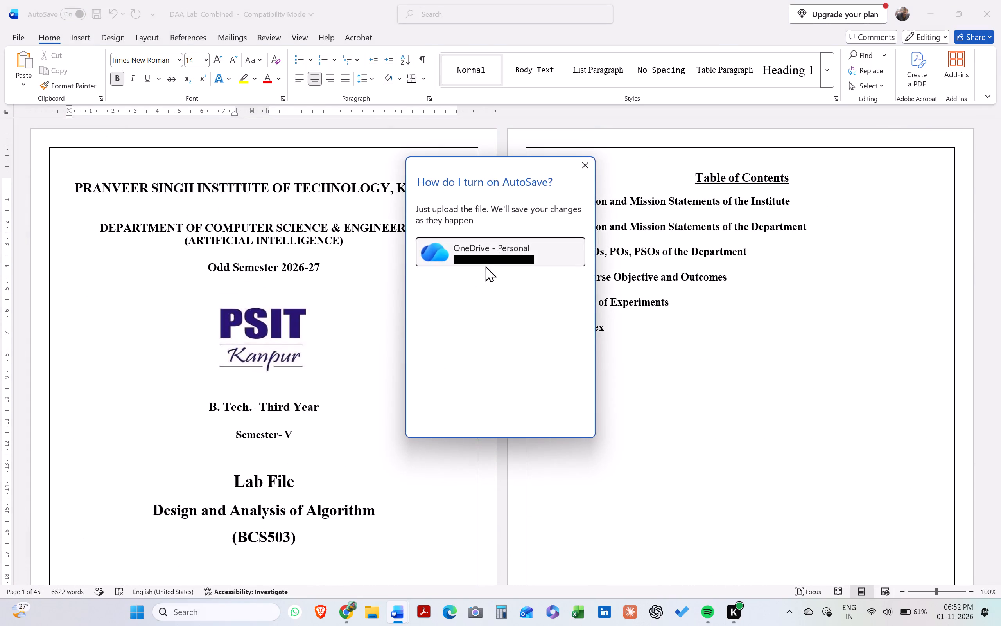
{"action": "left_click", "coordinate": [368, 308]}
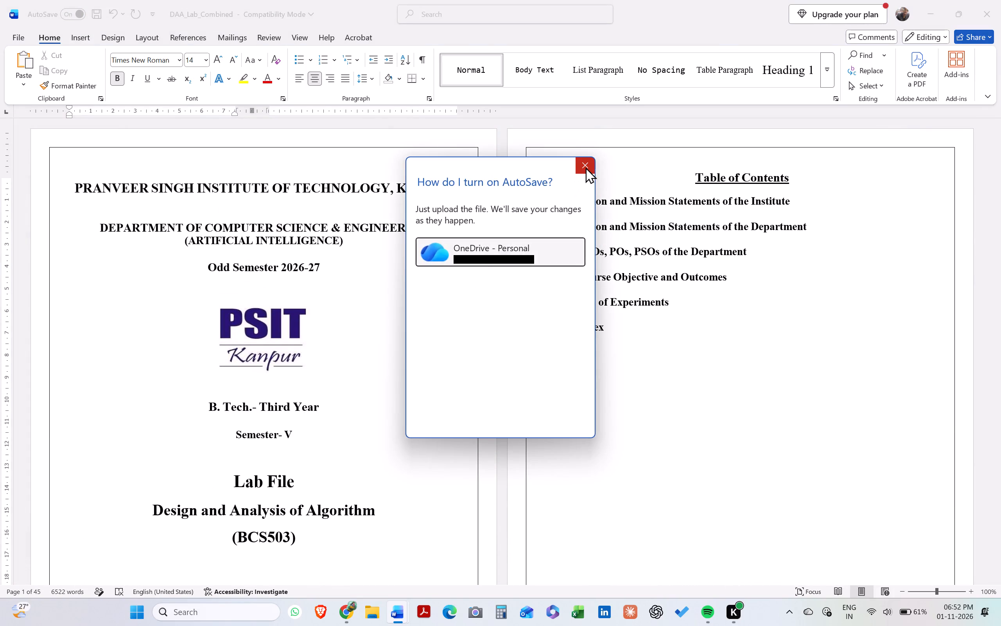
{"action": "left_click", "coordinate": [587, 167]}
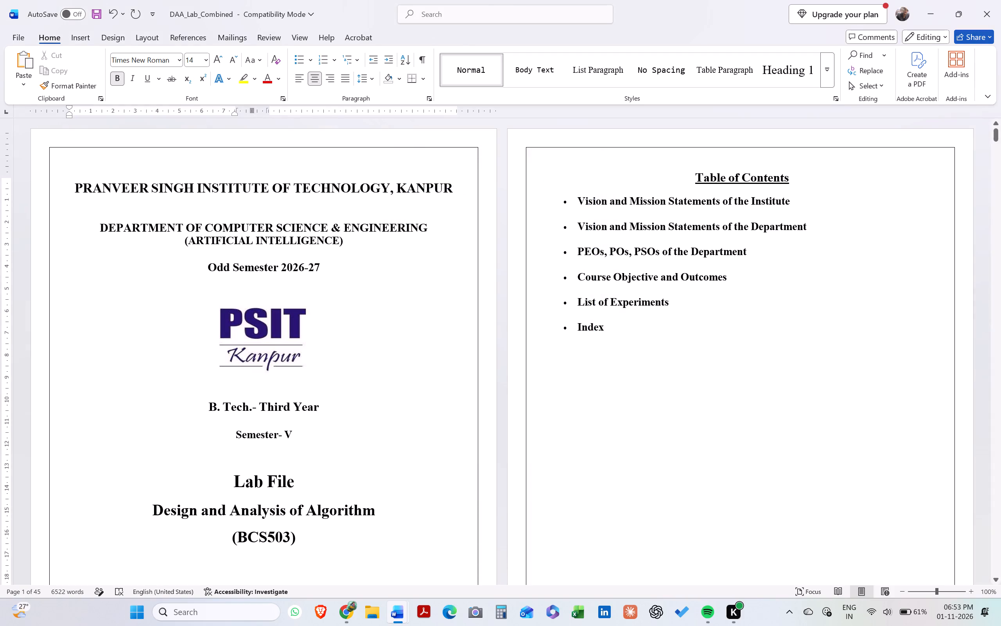
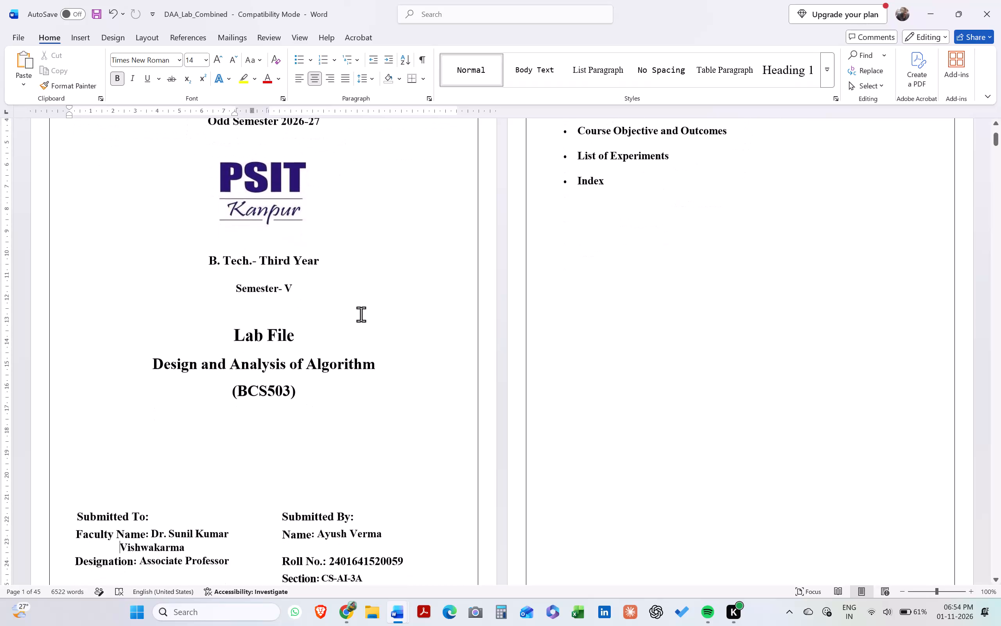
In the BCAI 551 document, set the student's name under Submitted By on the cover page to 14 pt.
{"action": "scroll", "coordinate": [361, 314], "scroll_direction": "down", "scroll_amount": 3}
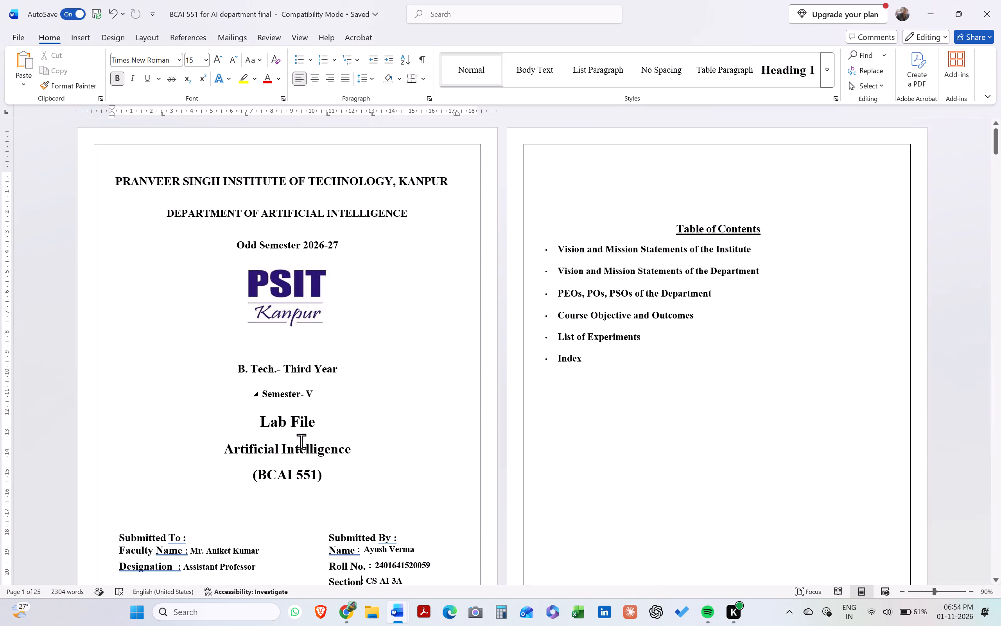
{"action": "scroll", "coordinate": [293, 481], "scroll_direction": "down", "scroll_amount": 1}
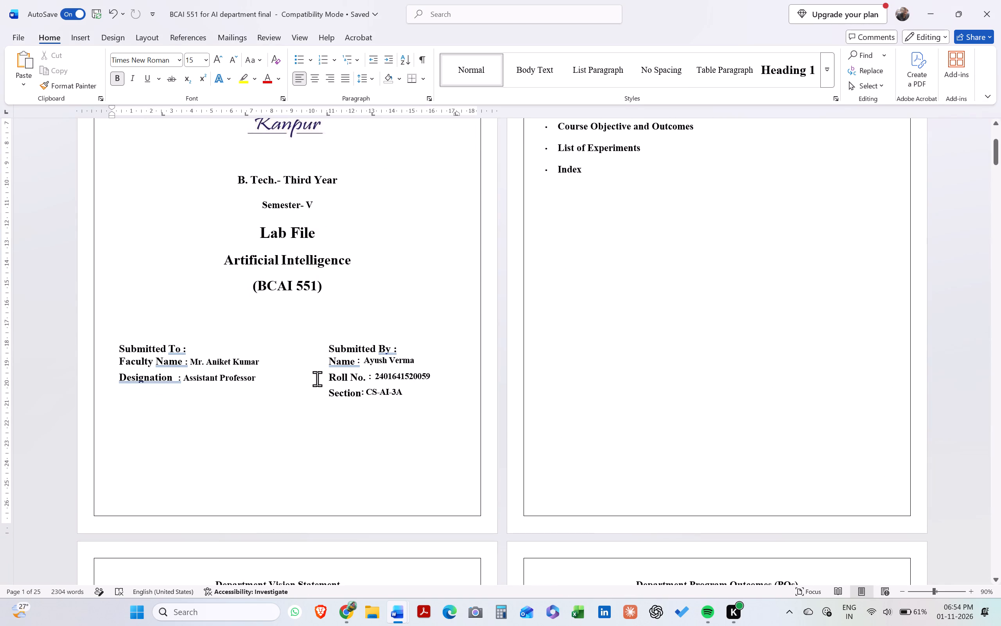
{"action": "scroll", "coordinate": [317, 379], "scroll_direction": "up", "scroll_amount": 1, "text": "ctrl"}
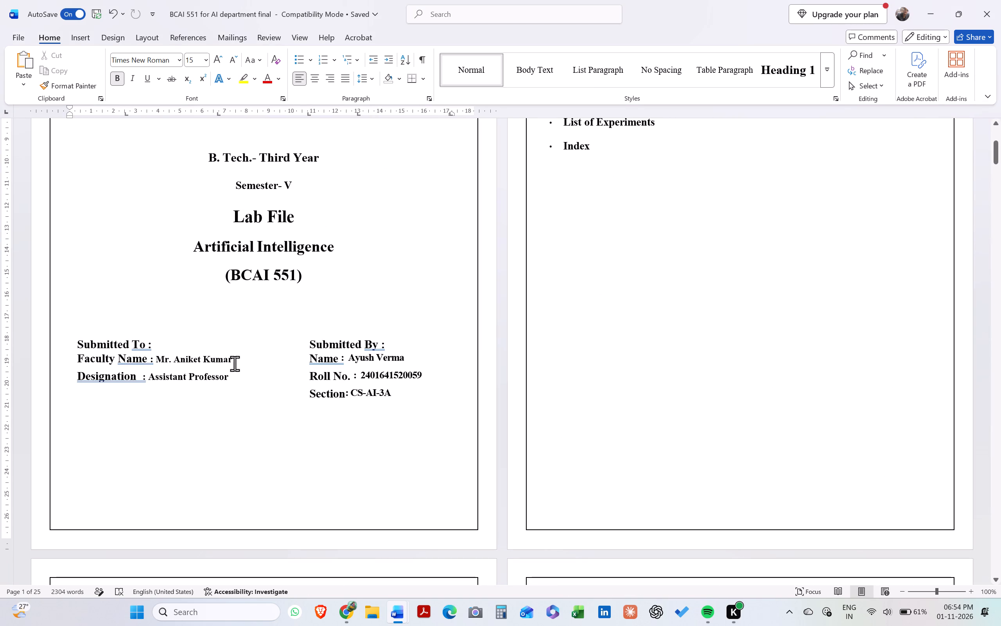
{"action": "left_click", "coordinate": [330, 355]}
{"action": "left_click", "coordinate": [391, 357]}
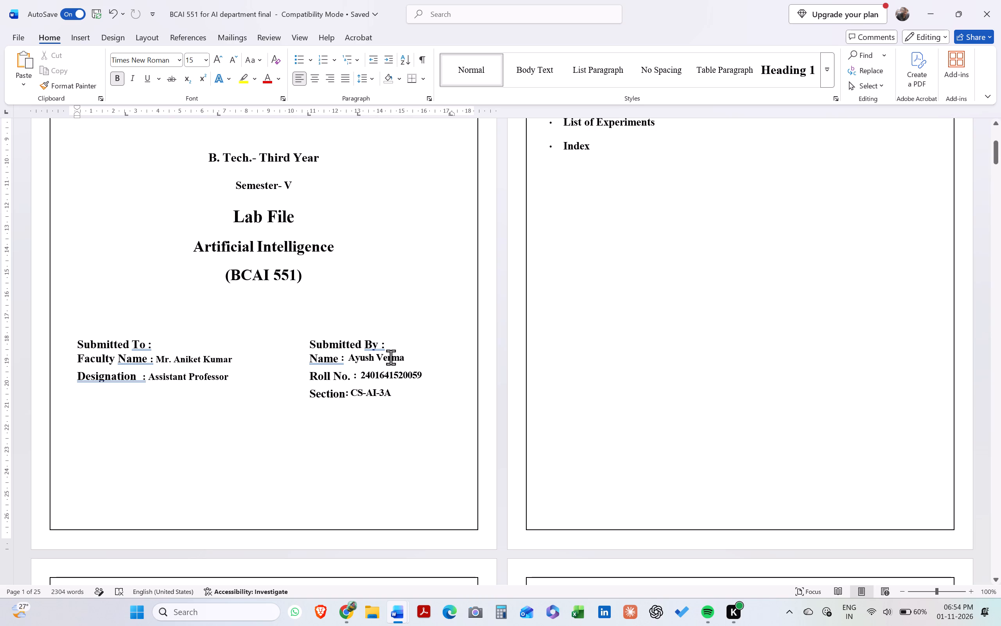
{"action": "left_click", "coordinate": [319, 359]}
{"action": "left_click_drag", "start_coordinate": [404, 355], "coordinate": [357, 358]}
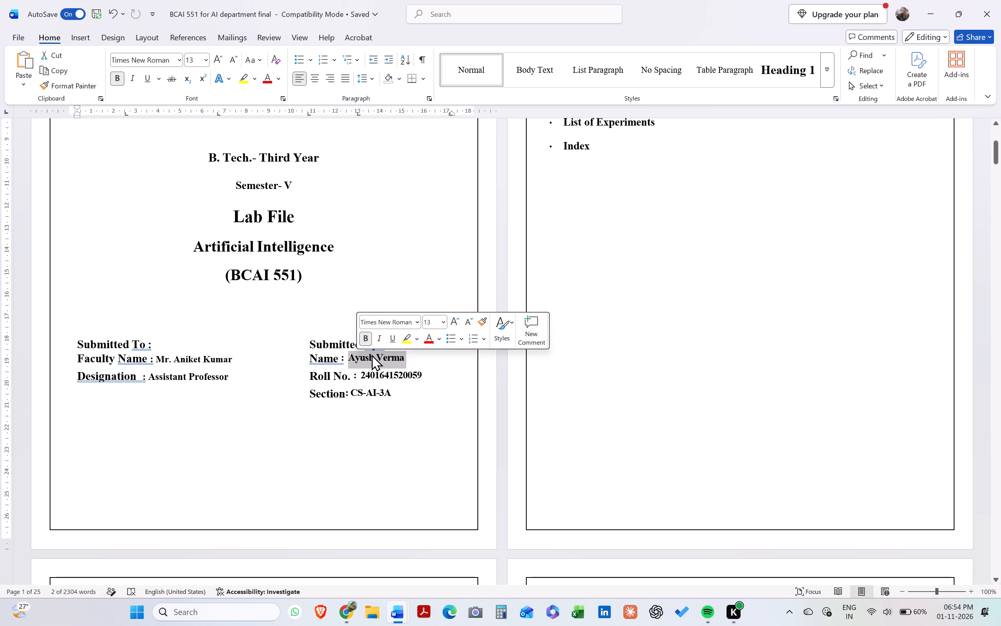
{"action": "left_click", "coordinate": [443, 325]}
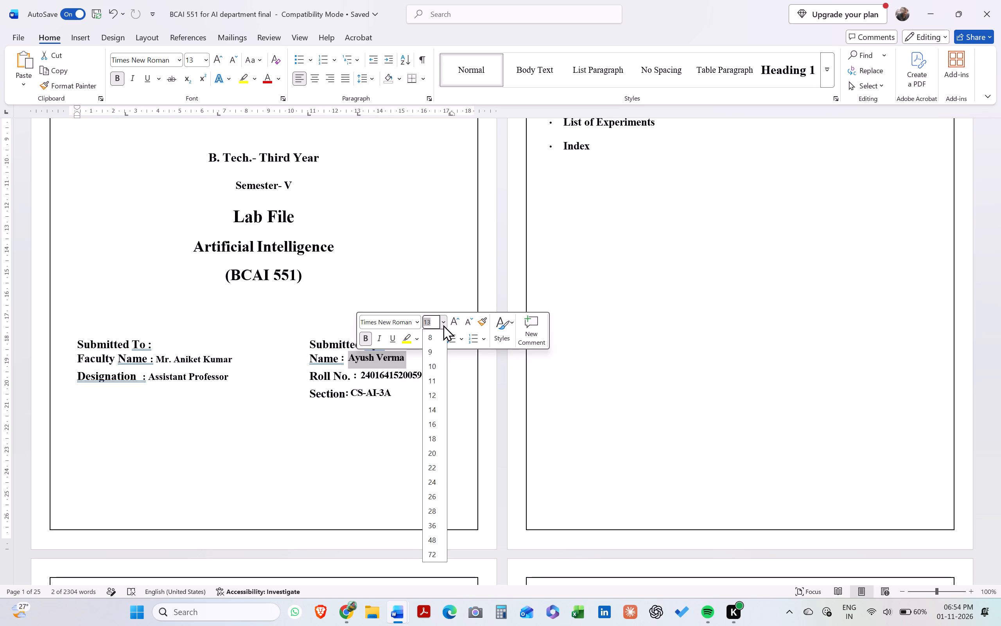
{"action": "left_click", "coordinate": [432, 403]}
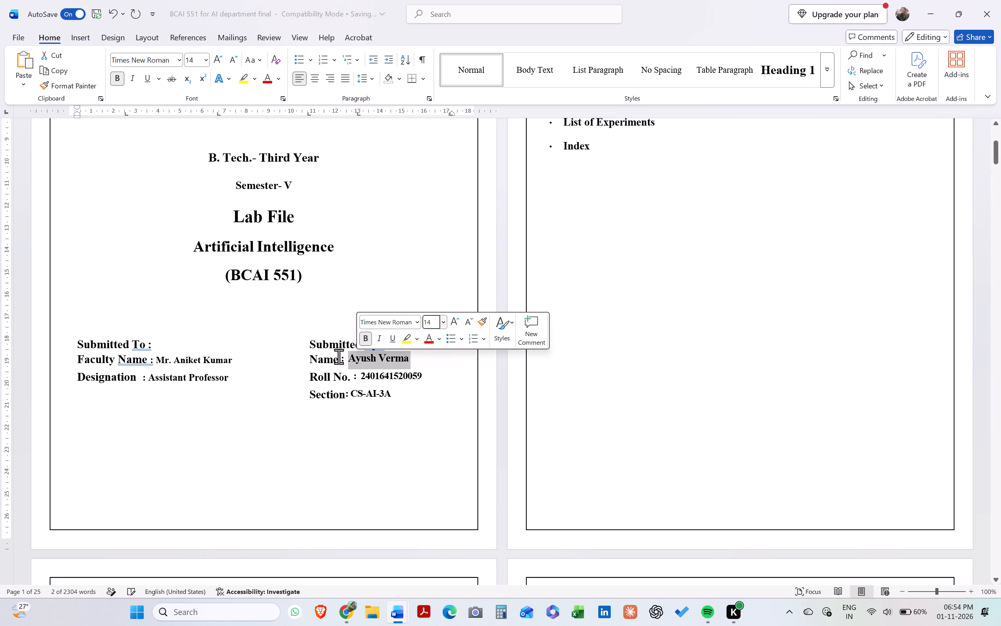
Check the font sizes of the labels and entries under Submitted By and Submitted To on the cover page.
{"action": "left_click", "coordinate": [332, 353]}
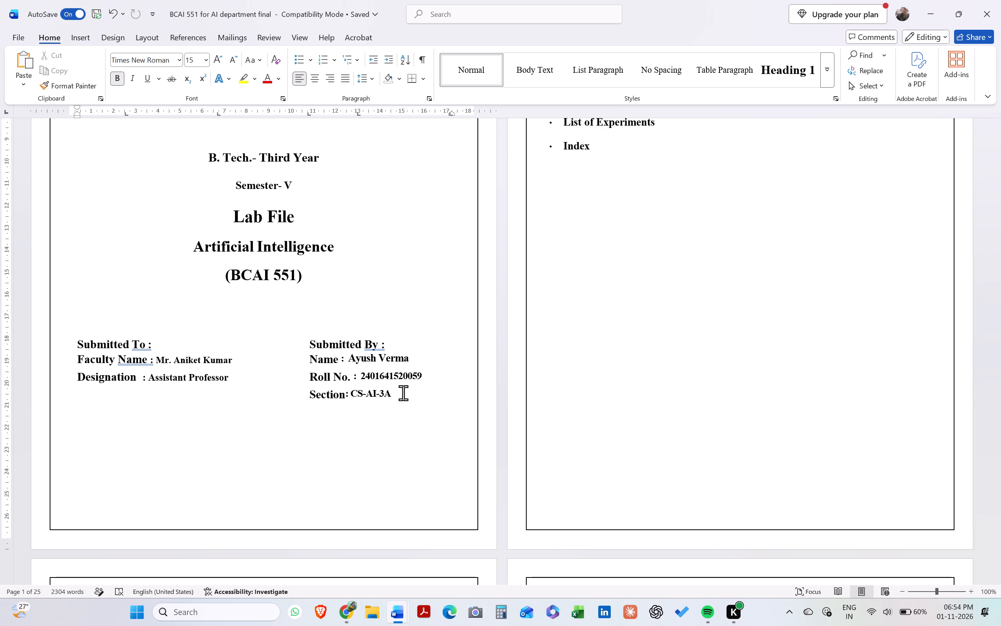
{"action": "left_click", "coordinate": [393, 361]}
{"action": "left_click", "coordinate": [381, 392]}
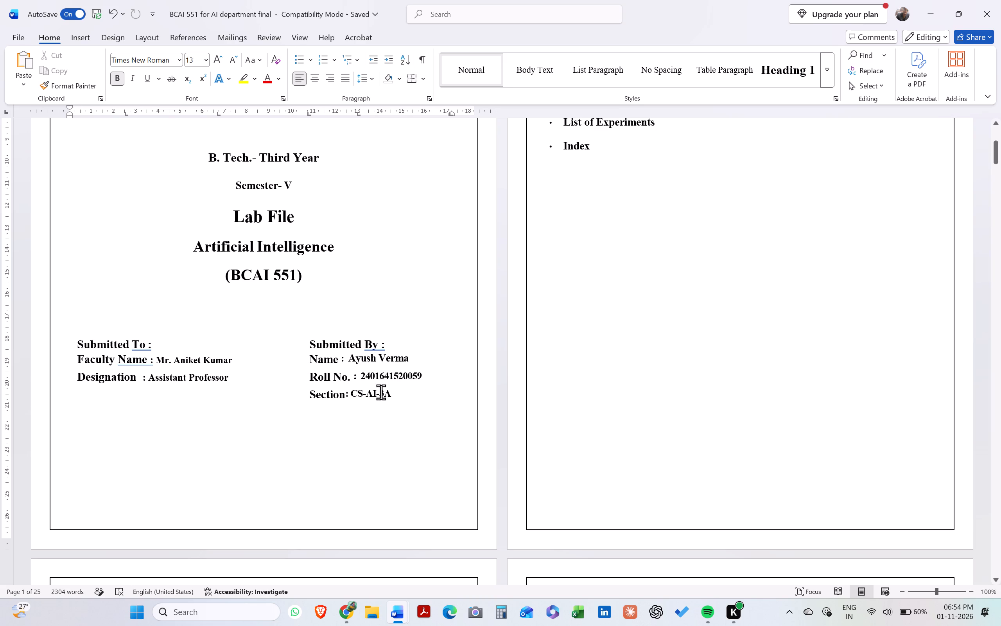
{"action": "left_click", "coordinate": [402, 359]}
{"action": "left_click", "coordinate": [401, 374]}
{"action": "left_click_drag", "start_coordinate": [407, 359], "coordinate": [342, 366]}
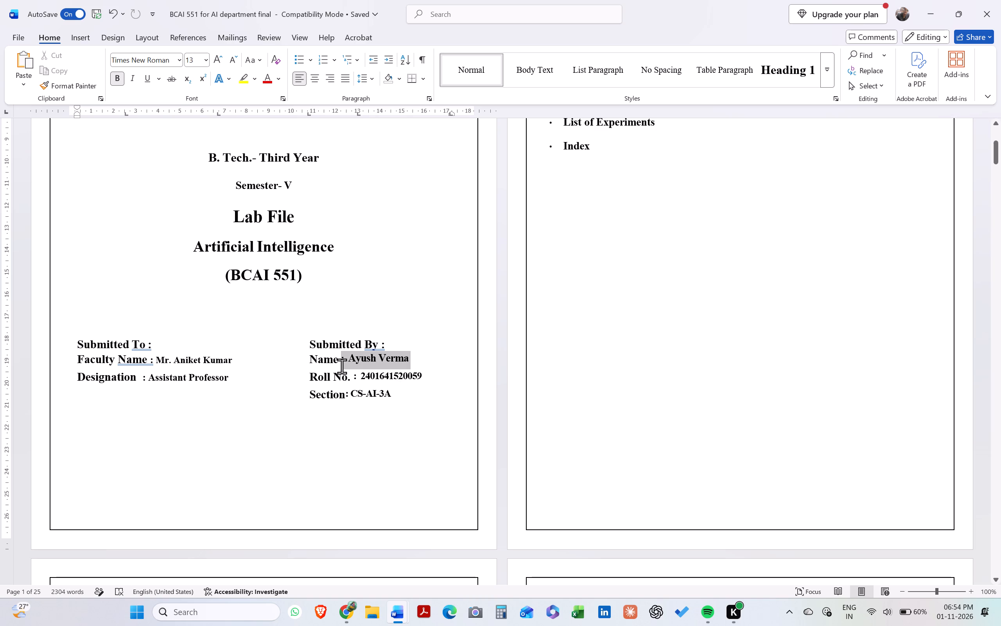
{"action": "left_click_drag", "start_coordinate": [342, 366], "coordinate": [326, 363]}
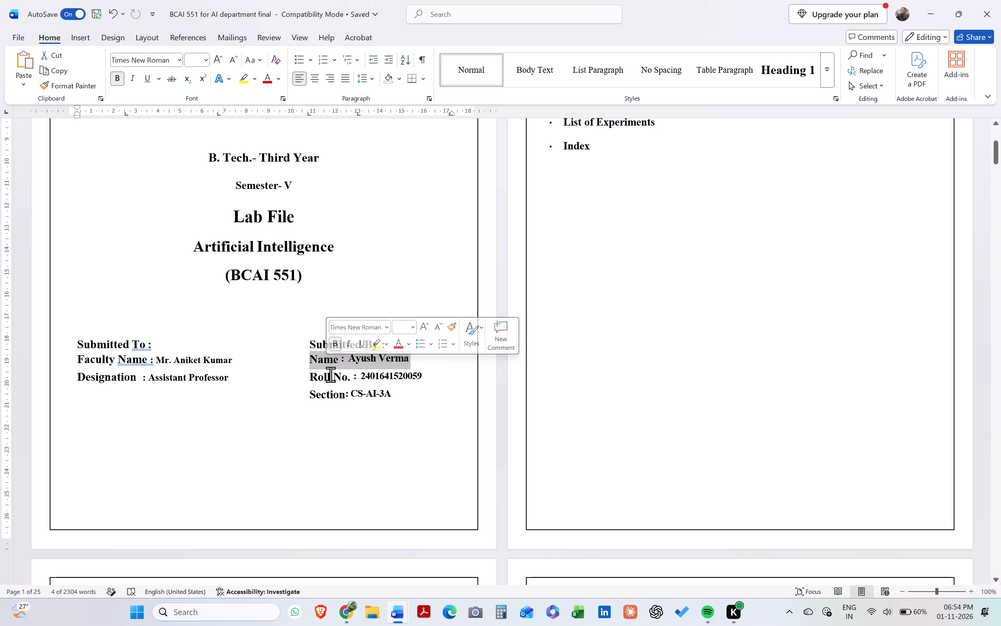
{"action": "left_click", "coordinate": [330, 374]}
{"action": "left_click", "coordinate": [334, 362]}
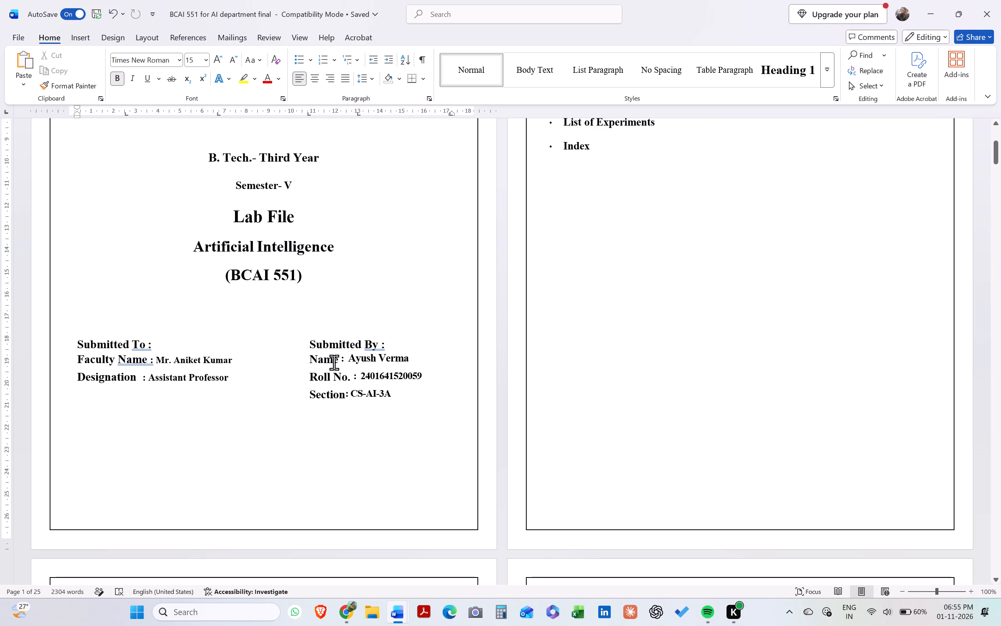
{"action": "left_click", "coordinate": [203, 364]}
{"action": "left_click", "coordinate": [114, 359]}
Set the faculty member's name, including its title, beside Faculty Name on the cover page to 15 pt.
{"action": "left_click_drag", "start_coordinate": [234, 361], "coordinate": [169, 358]}
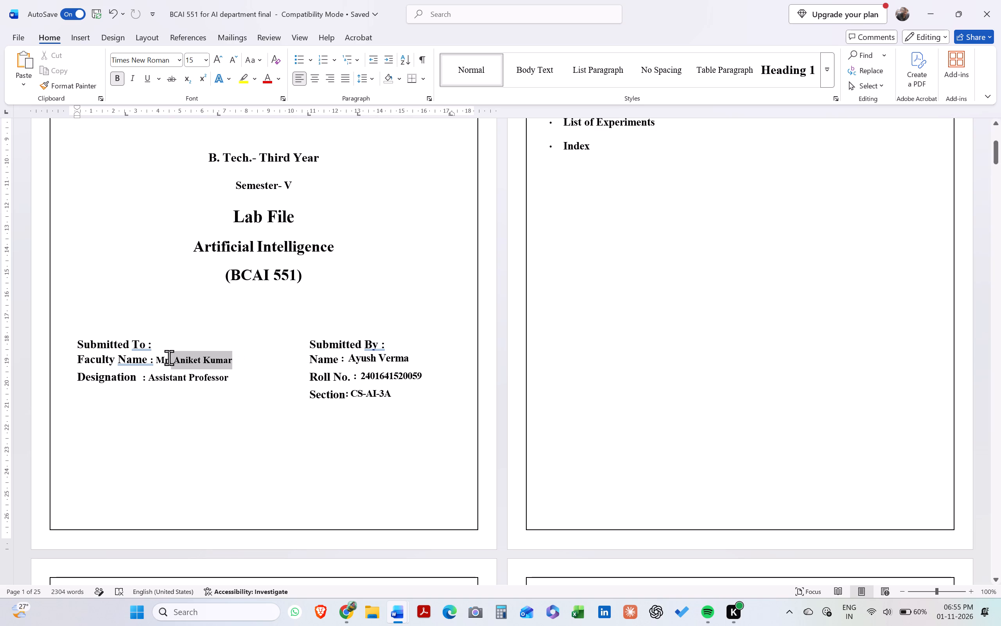
{"action": "left_click_drag", "start_coordinate": [169, 358], "coordinate": [160, 359]}
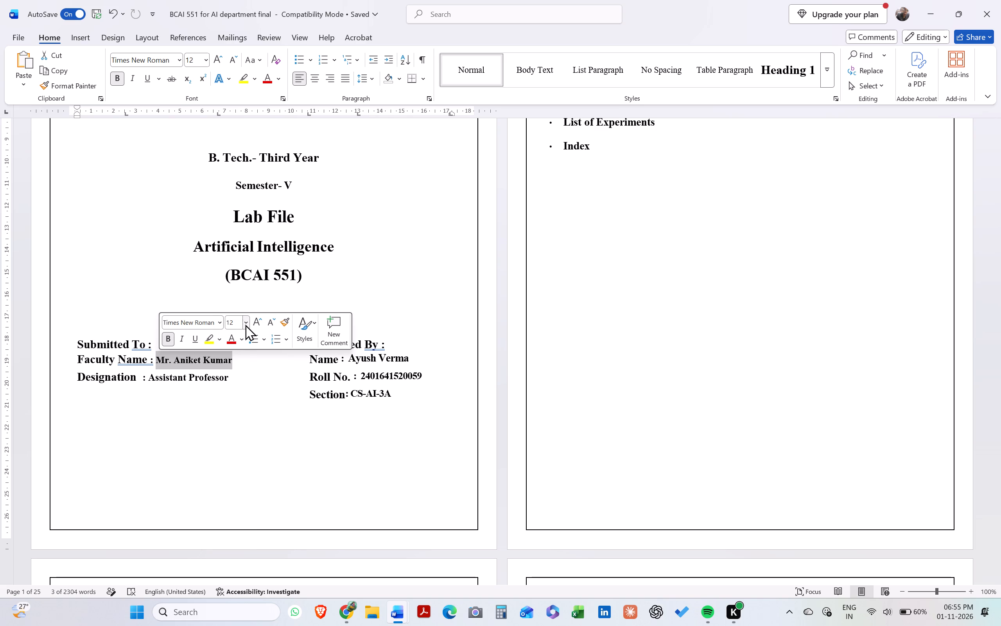
{"action": "left_click", "coordinate": [245, 324]}
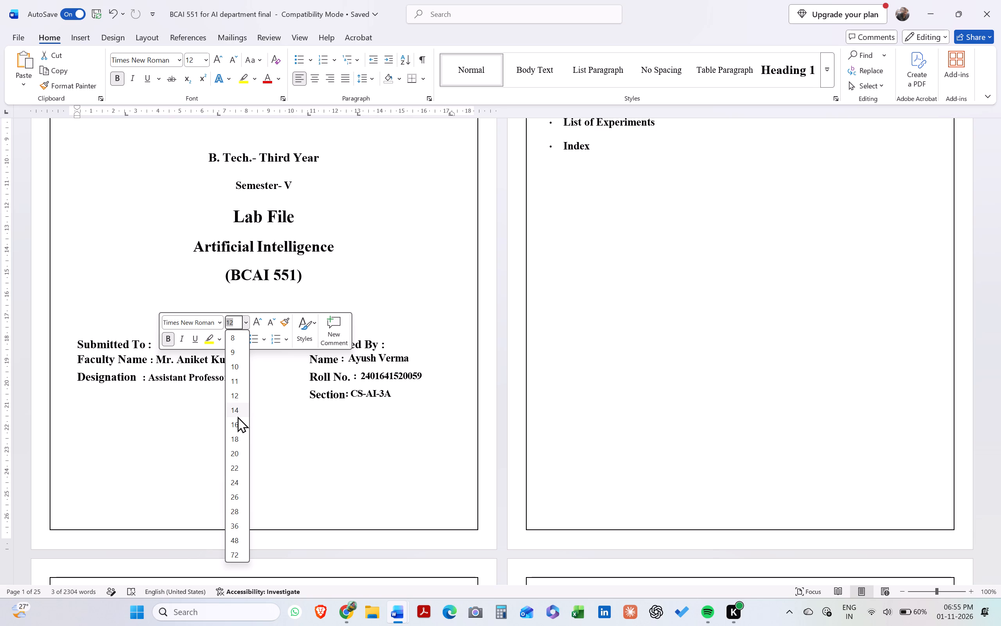
{"action": "left_click", "coordinate": [230, 317]}
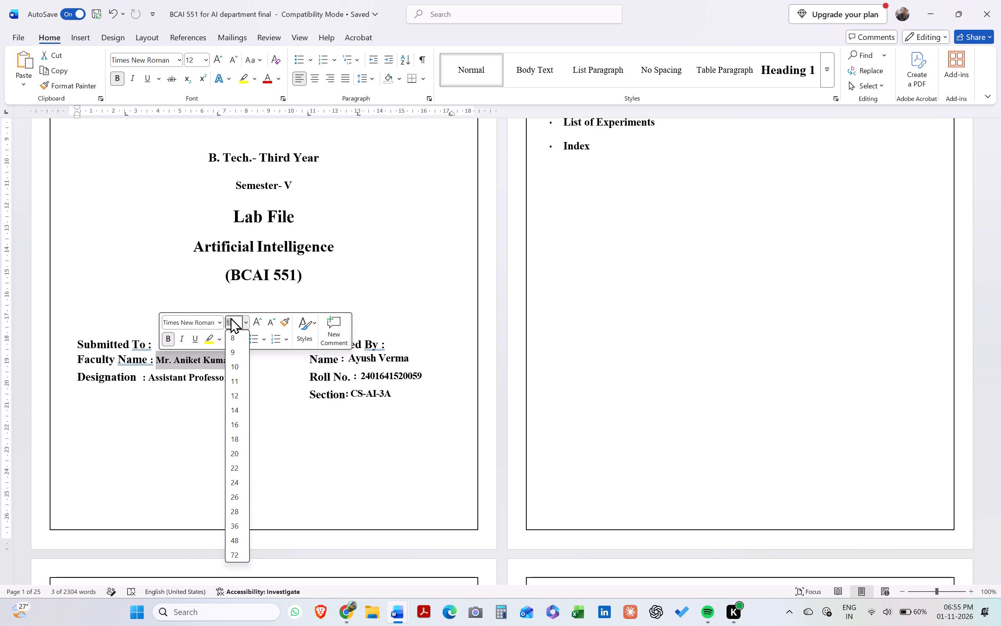
{"action": "key", "text": "BackSpace"}
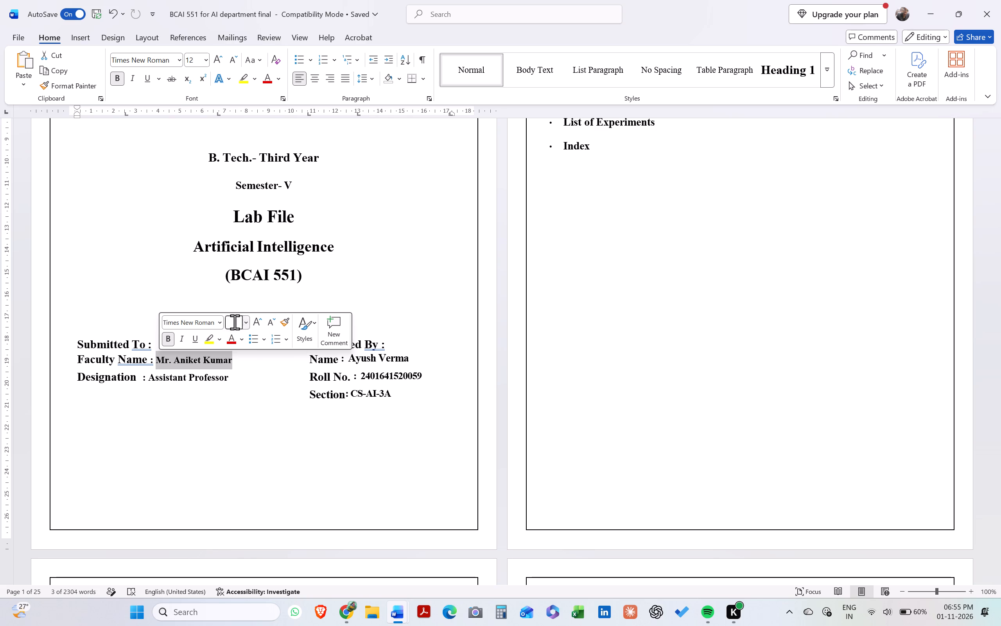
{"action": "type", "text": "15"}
{"action": "left_click", "coordinate": [233, 384]}
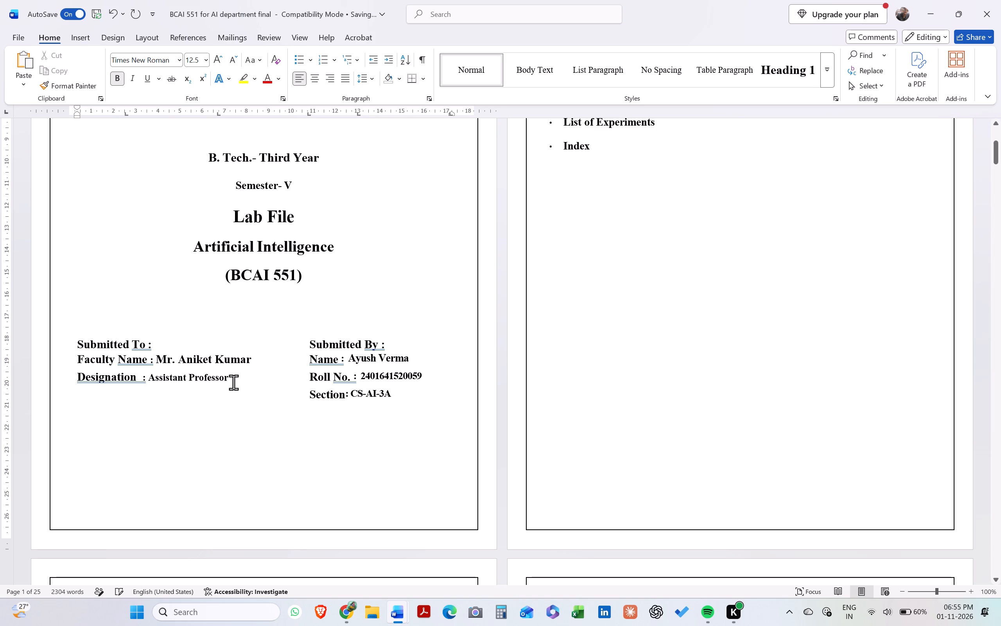
Select the Assistant Professor entry beside Designation and open its font size for editing.
{"action": "left_click_drag", "start_coordinate": [233, 381], "coordinate": [154, 383]}
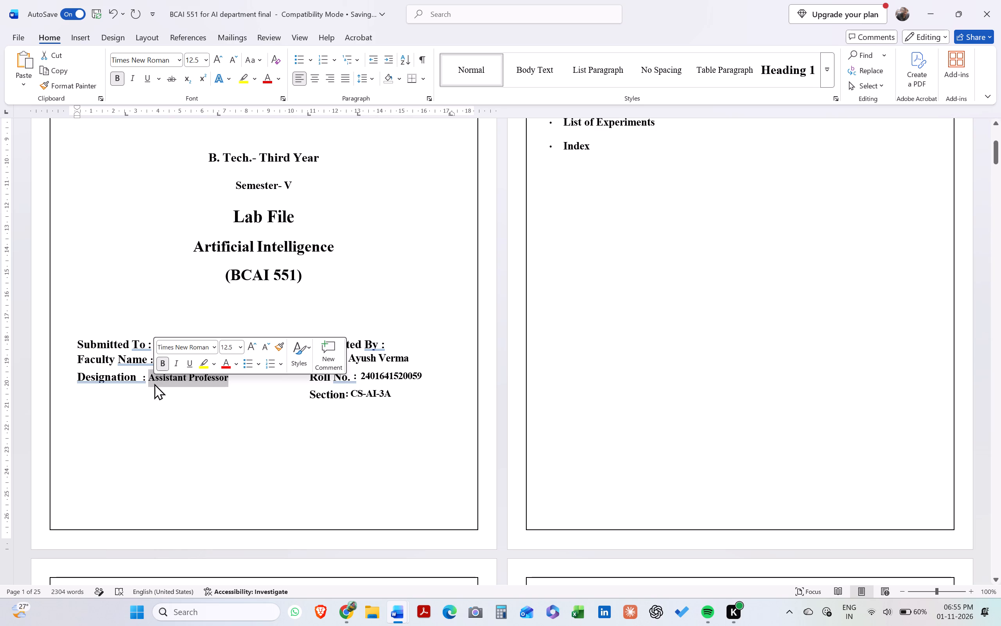
{"action": "left_click", "coordinate": [241, 344]}
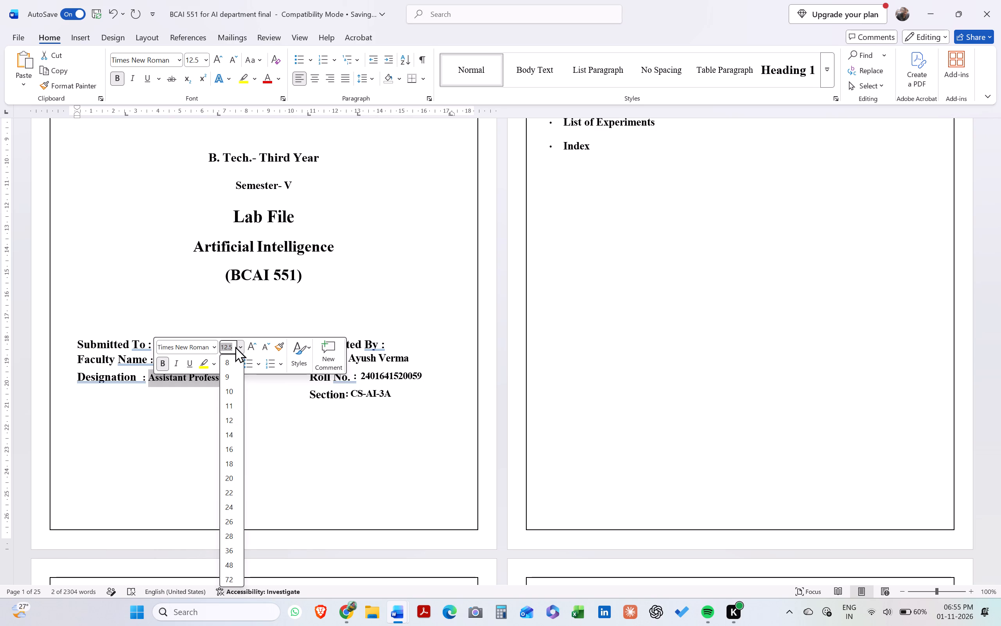
Set the Designation entry "Assistant Professor" on the cover page to 15 pt.
{"action": "key", "text": "BackSpace"}
{"action": "type", "text": "15"}
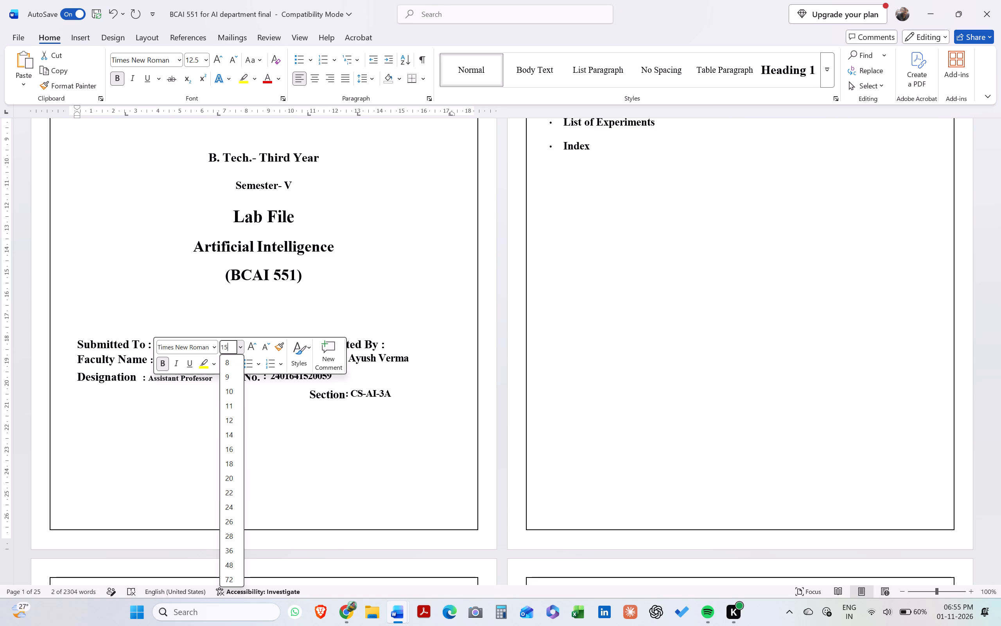
{"action": "key", "text": "Return"}
{"action": "left_click", "coordinate": [301, 413]}
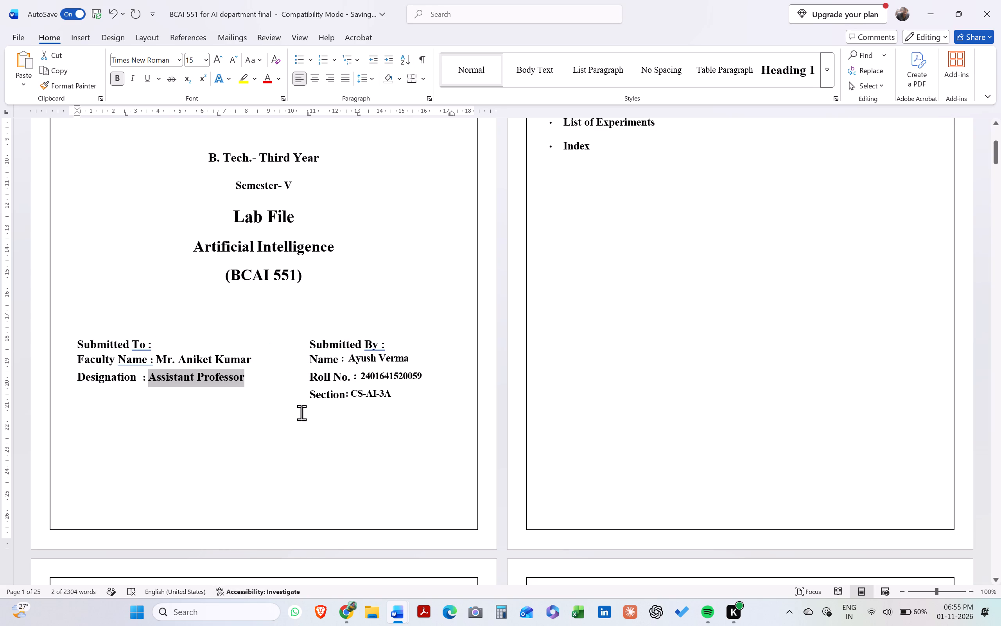
Compare the font sizes of the Faculty Name and Designation lines with those of the Submitted By heading and Name line.
{"action": "left_click", "coordinate": [125, 361]}
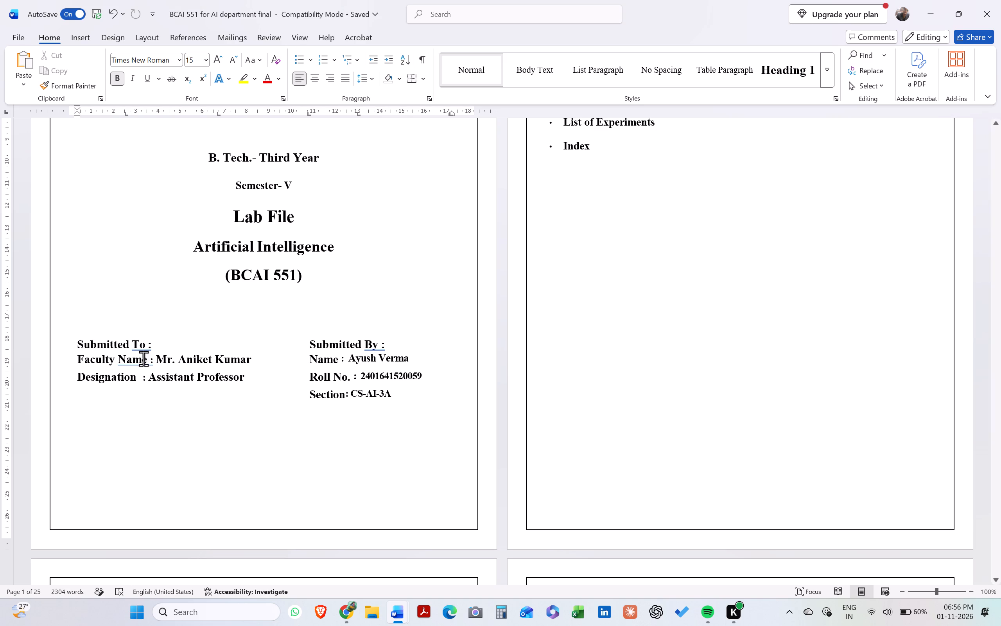
{"action": "left_click", "coordinate": [141, 342]}
{"action": "left_click", "coordinate": [176, 362]}
{"action": "left_click", "coordinate": [199, 363]}
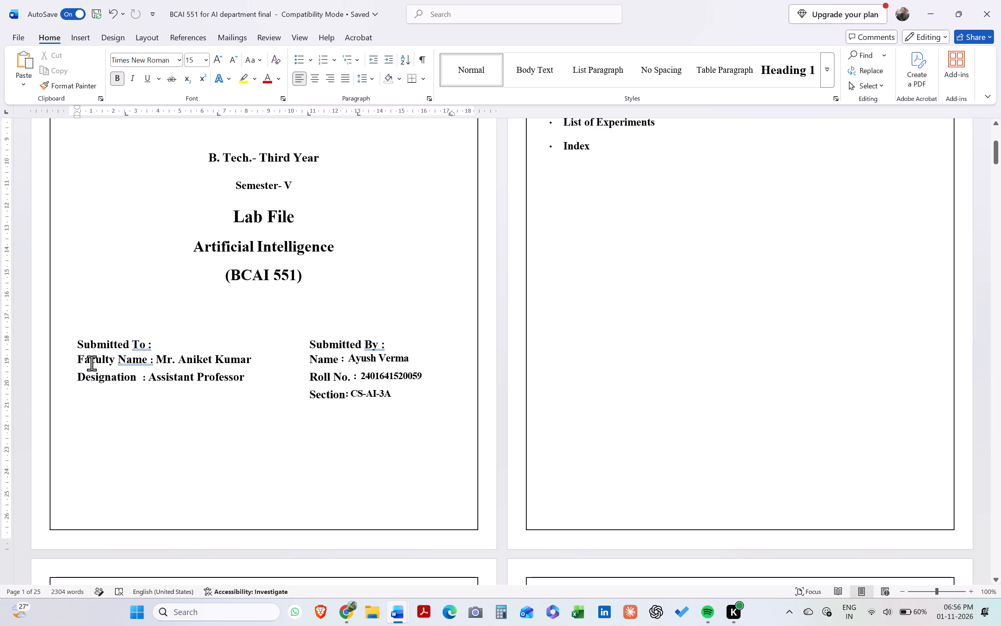
{"action": "left_click", "coordinate": [91, 362]}
{"action": "left_click", "coordinate": [205, 363]}
{"action": "left_click", "coordinate": [114, 381]}
{"action": "left_click", "coordinate": [194, 373]}
{"action": "left_click", "coordinate": [347, 346]}
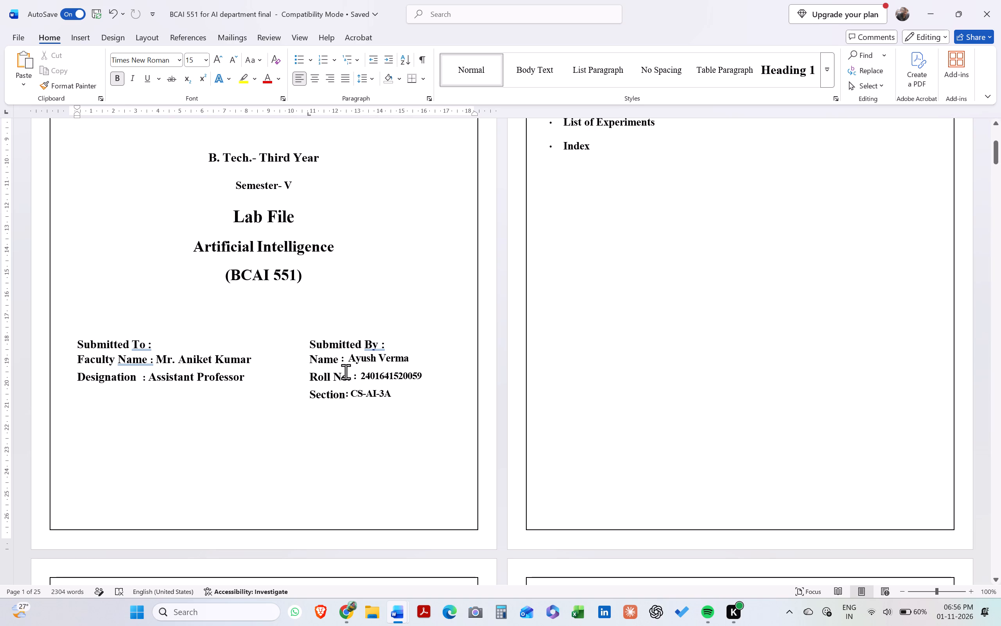
{"action": "left_click", "coordinate": [331, 364]}
{"action": "left_click", "coordinate": [397, 357]}
{"action": "left_click", "coordinate": [335, 360]}
Set the student's name under Submitted By to 15 pt.
{"action": "left_click_drag", "start_coordinate": [409, 356], "coordinate": [353, 357]}
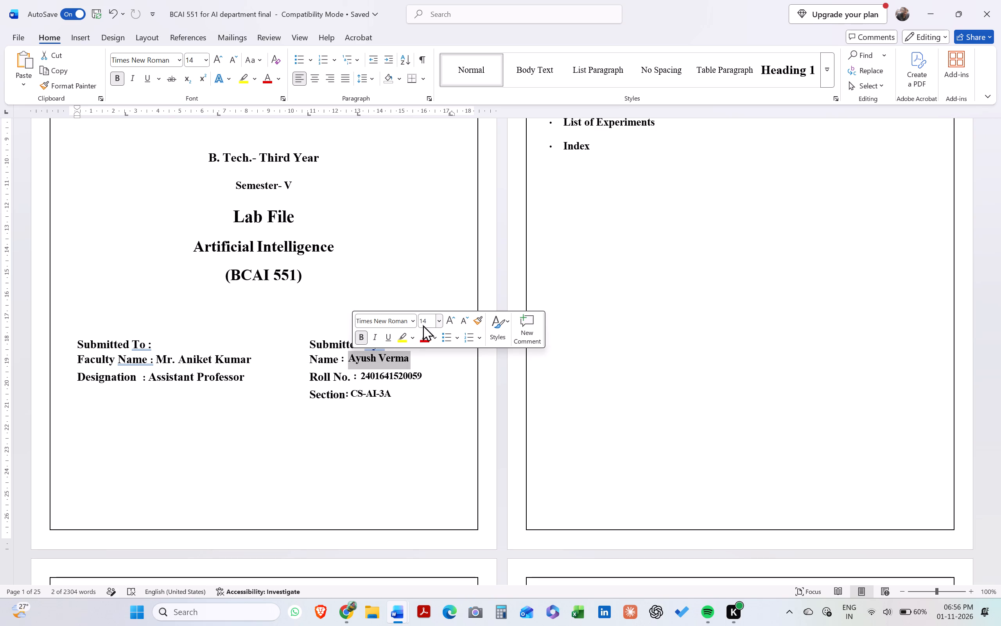
{"action": "left_click", "coordinate": [432, 316]}
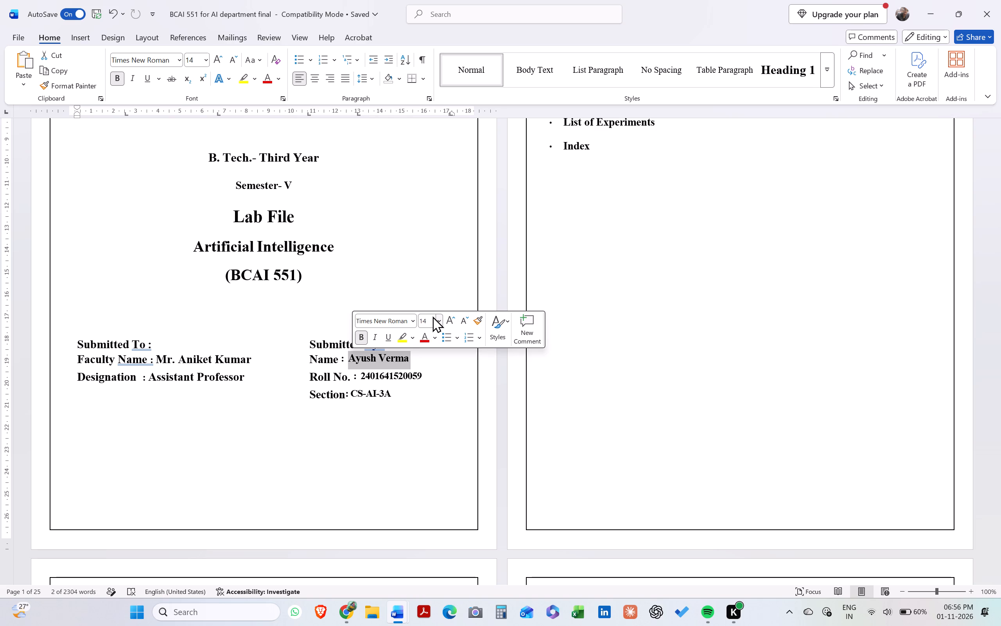
{"action": "double_click", "coordinate": [429, 320]}
{"action": "key", "text": "BackSpace"}
{"action": "key", "text": "5"}
{"action": "left_click", "coordinate": [434, 307]}
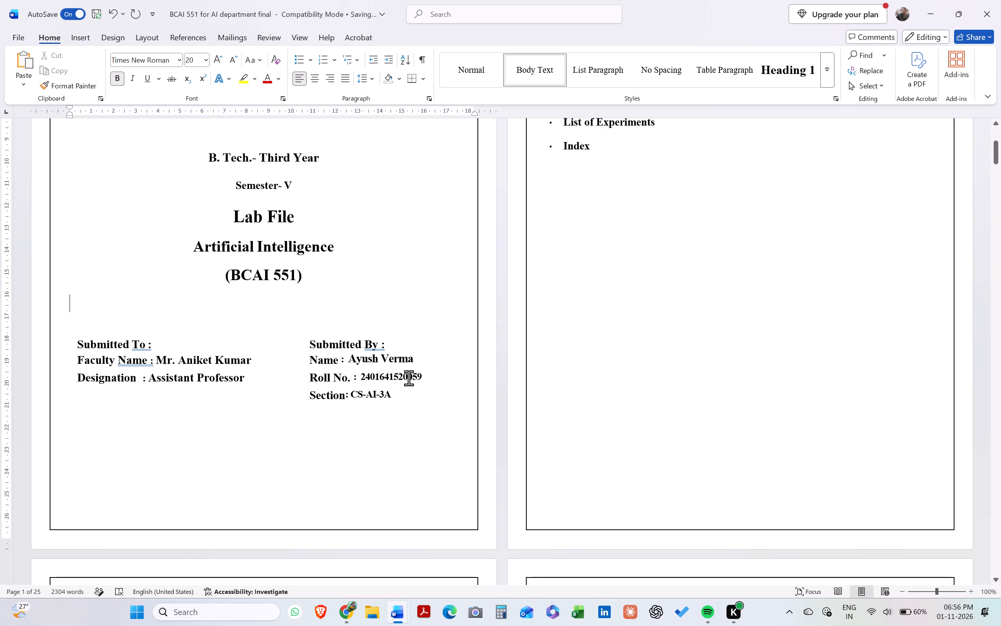
Set the roll number entry under Submitted By on the cover page to 15 pt.
{"action": "double_click", "coordinate": [409, 378]}
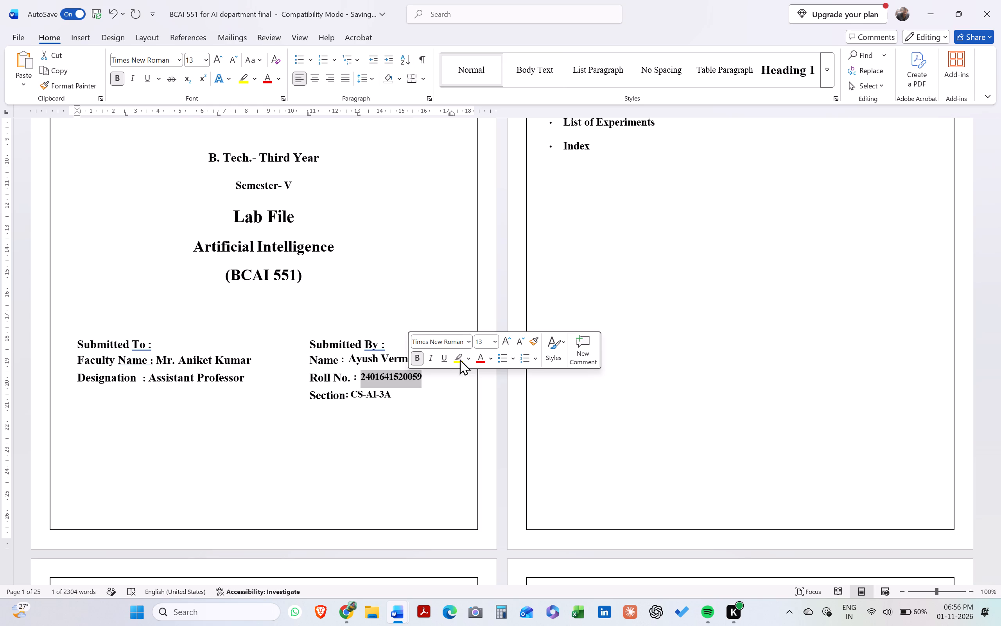
{"action": "double_click", "coordinate": [488, 341]}
{"action": "key", "text": "BackSpace"}
{"action": "key", "text": "5"}
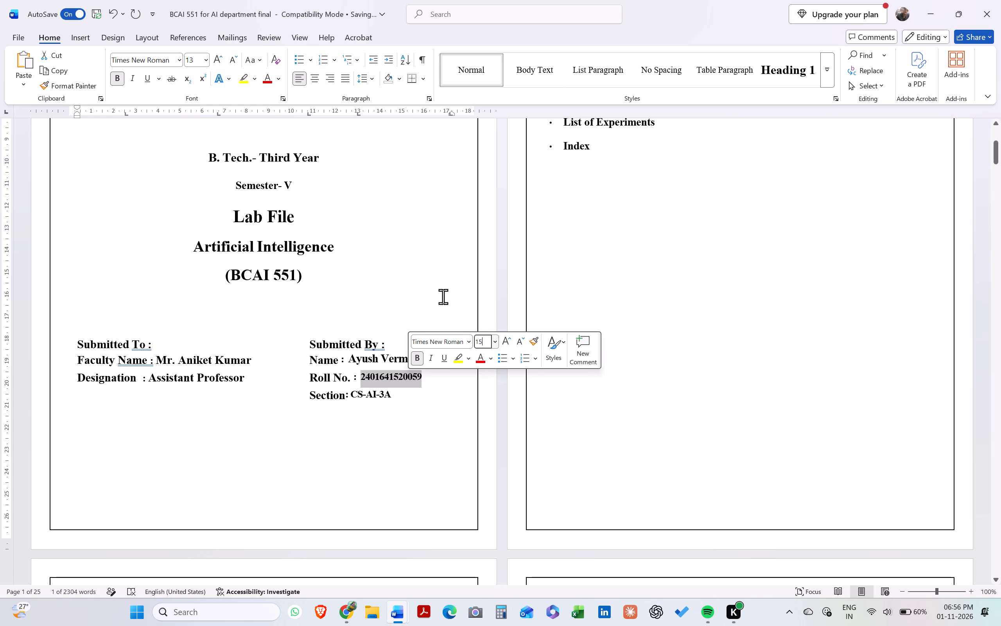
{"action": "left_click", "coordinate": [443, 297]}
Set the Section entry "CS-AI-3A" under Submitted By to 15 pt.
{"action": "left_click", "coordinate": [405, 396]}
{"action": "left_click_drag", "start_coordinate": [405, 396], "coordinate": [384, 396]}
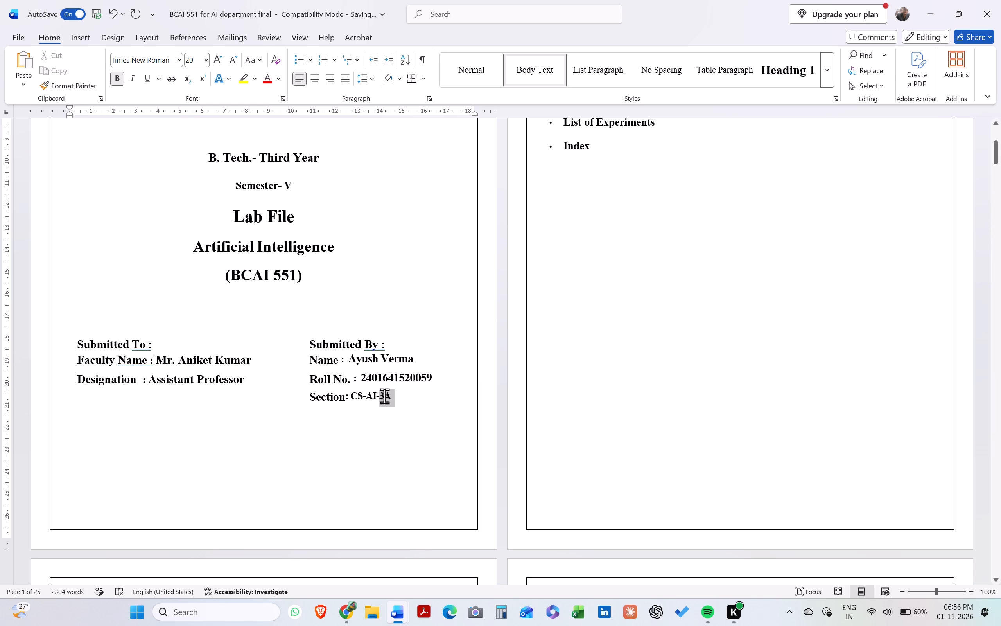
{"action": "left_click_drag", "start_coordinate": [384, 396], "coordinate": [354, 398]}
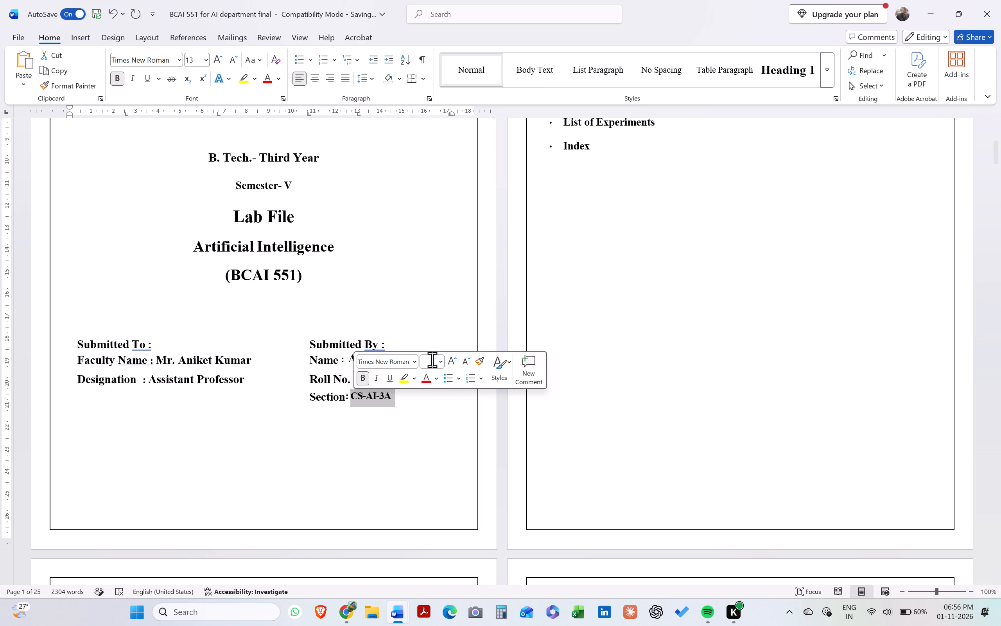
{"action": "left_click", "coordinate": [432, 360]}
{"action": "key", "text": "BackSpace"}
{"action": "type", "text": "15"}
{"action": "left_click", "coordinate": [458, 282]}
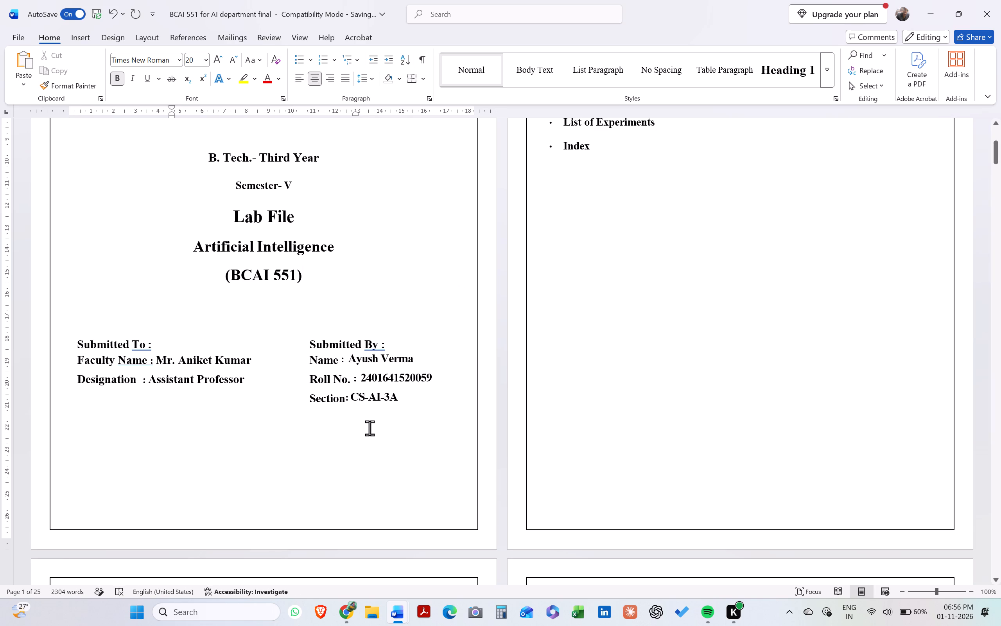
Insert a space between the colon and "CS-AI-3A" in the Section line.
{"action": "left_click", "coordinate": [353, 397]}
{"action": "key", "text": "space"}
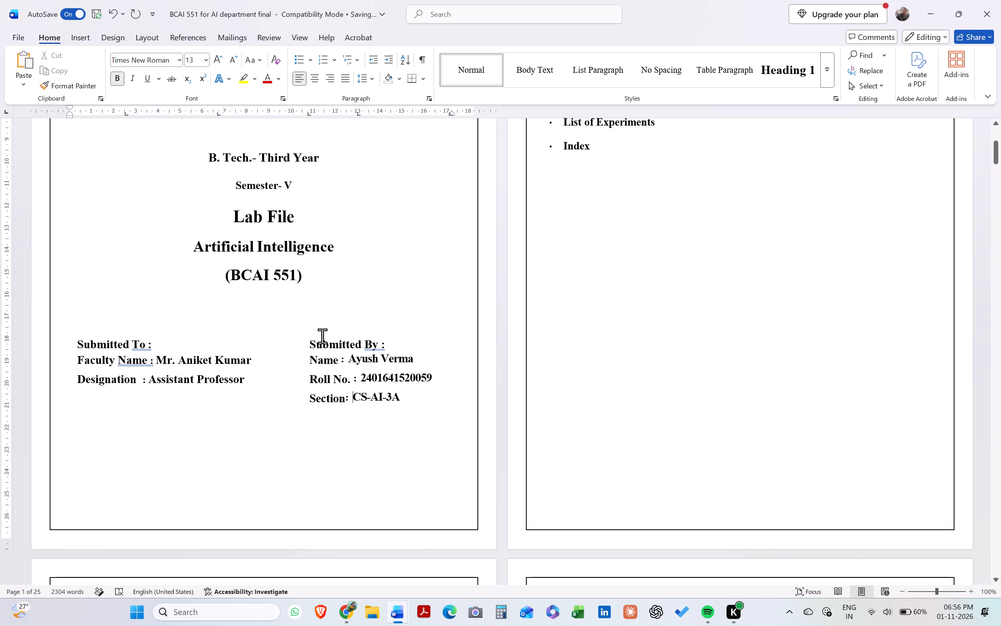
Review the whole BCAI 551 lab file from the cover page to the last page and return to the start.
{"action": "scroll", "coordinate": [339, 344], "scroll_direction": "down", "scroll_amount": 4}
{"action": "scroll", "coordinate": [339, 344], "scroll_direction": "up", "scroll_amount": 6}
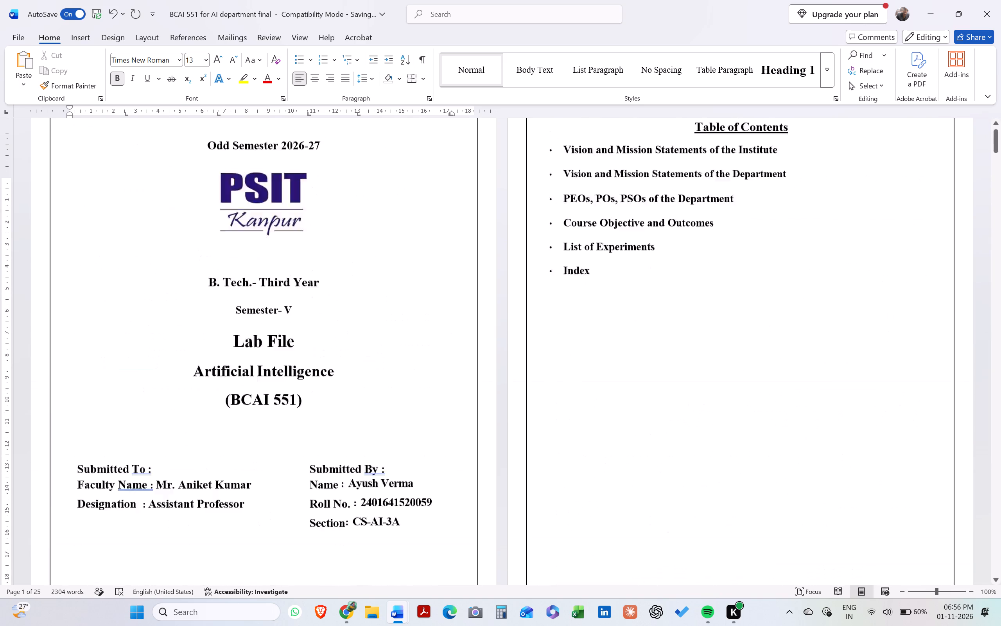
{"action": "scroll", "coordinate": [347, 394], "scroll_direction": "up", "scroll_amount": 7}
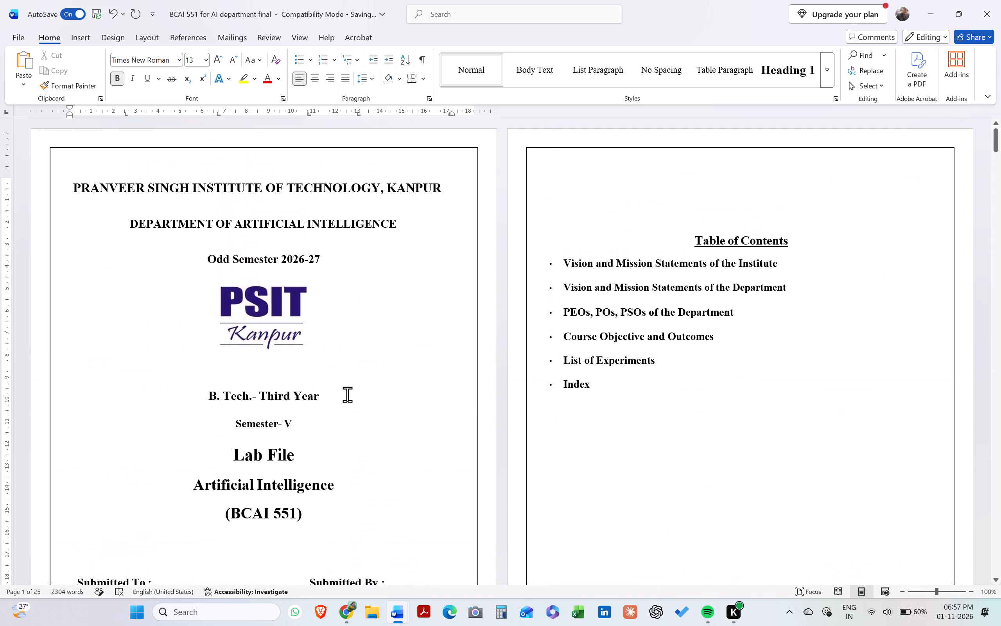
{"action": "scroll", "coordinate": [347, 394], "scroll_direction": "up", "scroll_amount": 15}
{"action": "scroll", "coordinate": [347, 394], "scroll_direction": "down", "scroll_amount": 4}
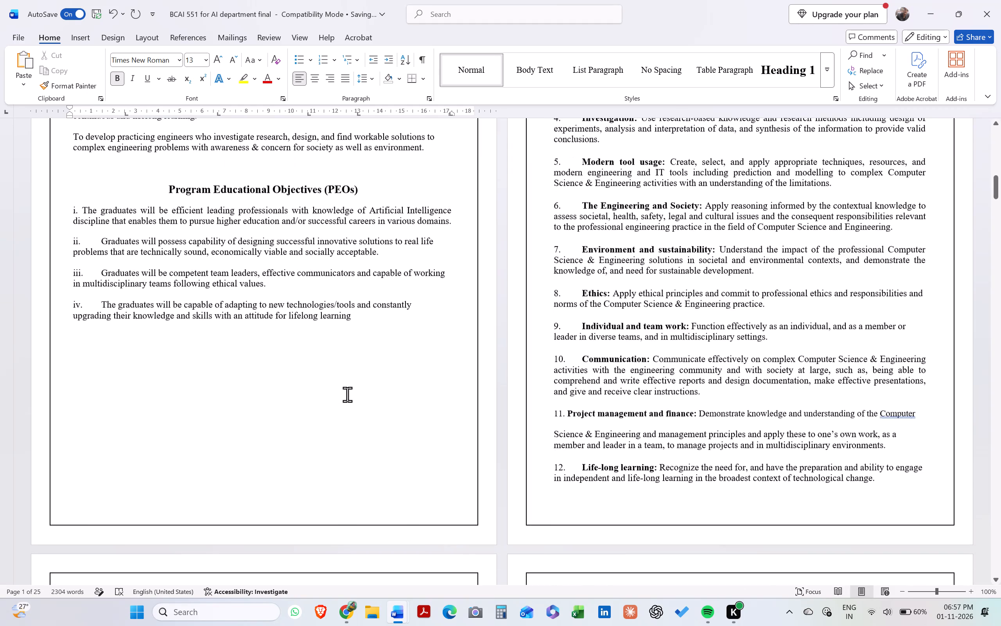
{"action": "scroll", "coordinate": [347, 394], "scroll_direction": "down", "scroll_amount": 5}
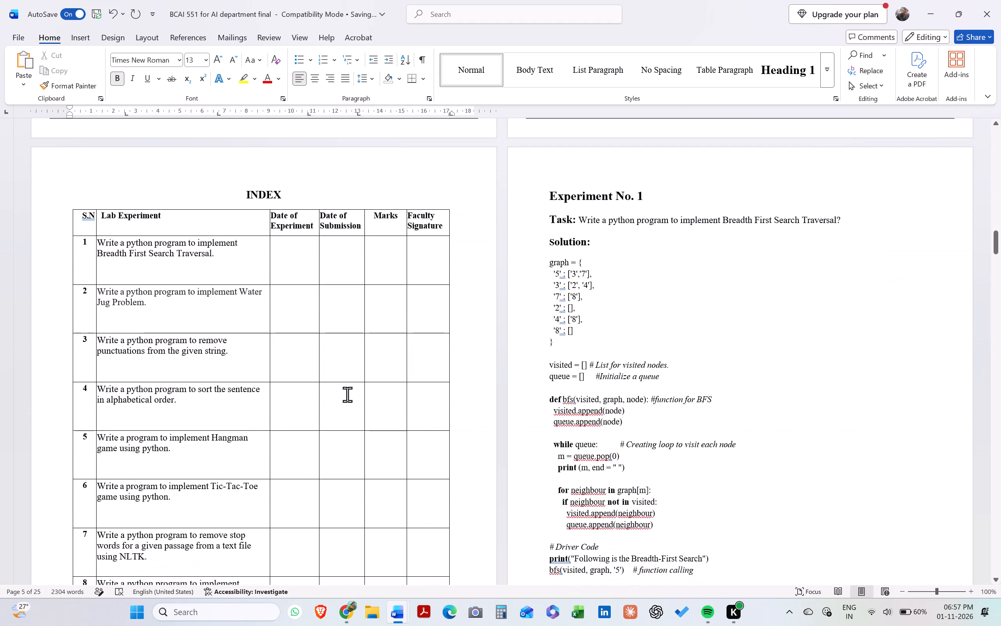
{"action": "scroll", "coordinate": [347, 394], "scroll_direction": "down", "scroll_amount": 14}
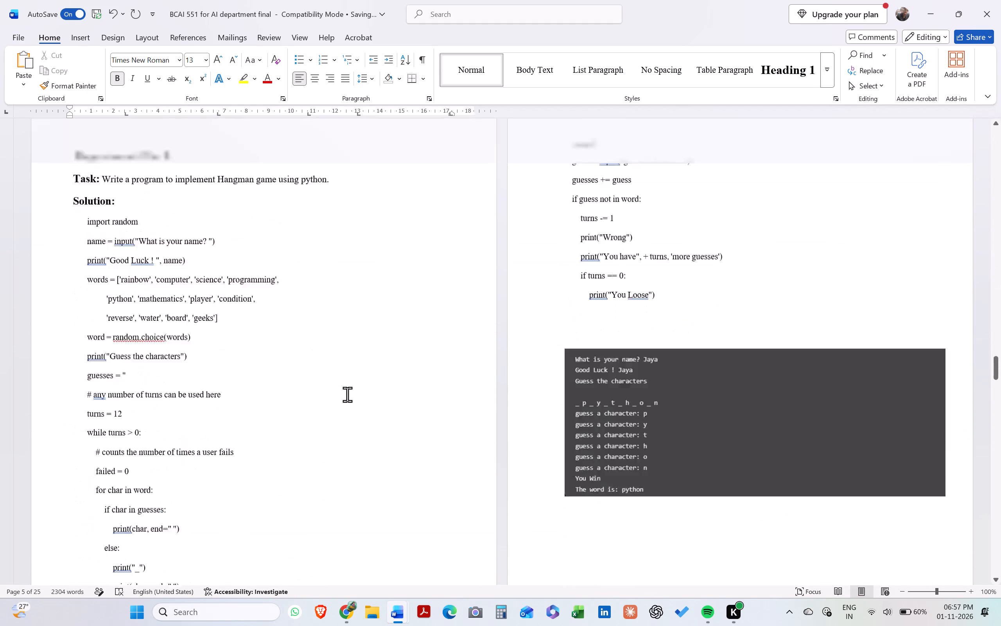
{"action": "scroll", "coordinate": [347, 394], "scroll_direction": "down", "scroll_amount": 9}
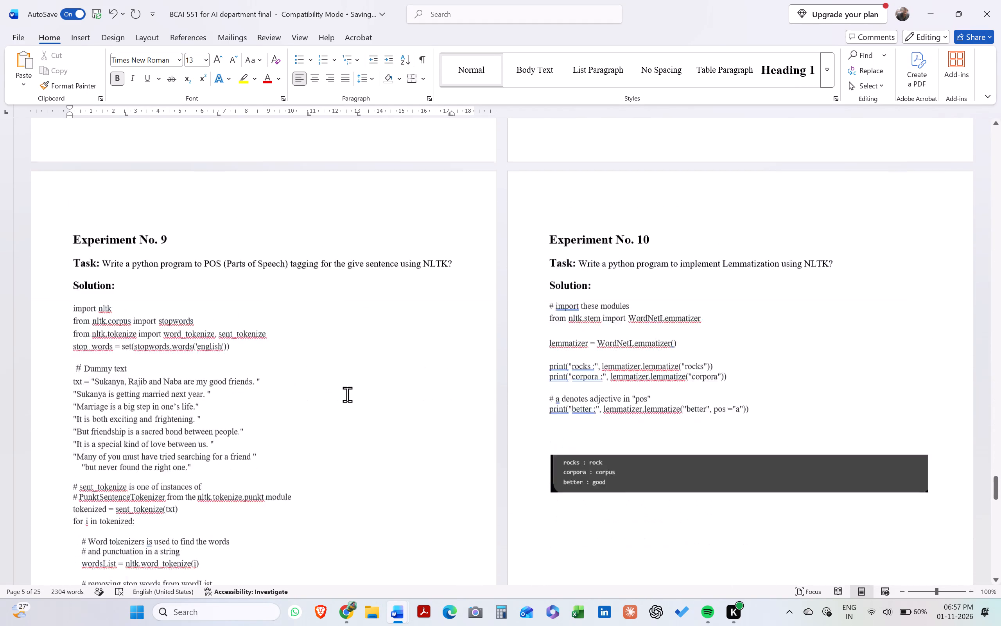
{"action": "scroll", "coordinate": [448, 410], "scroll_direction": "down", "scroll_amount": 16}
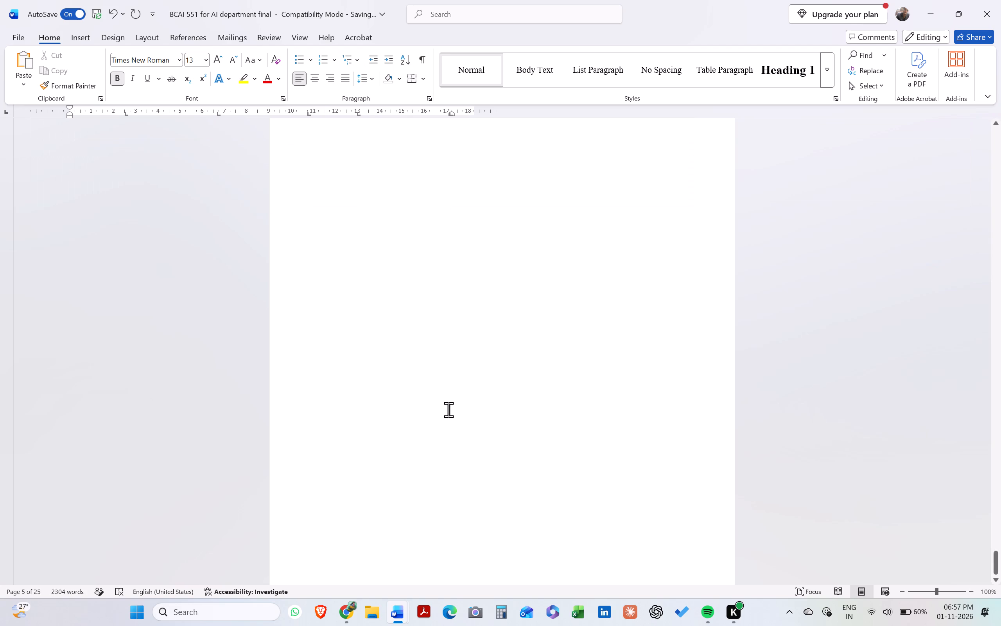
{"action": "scroll", "coordinate": [448, 410], "scroll_direction": "up", "scroll_amount": 17}
{"action": "scroll", "coordinate": [448, 410], "scroll_direction": "up", "scroll_amount": 8}
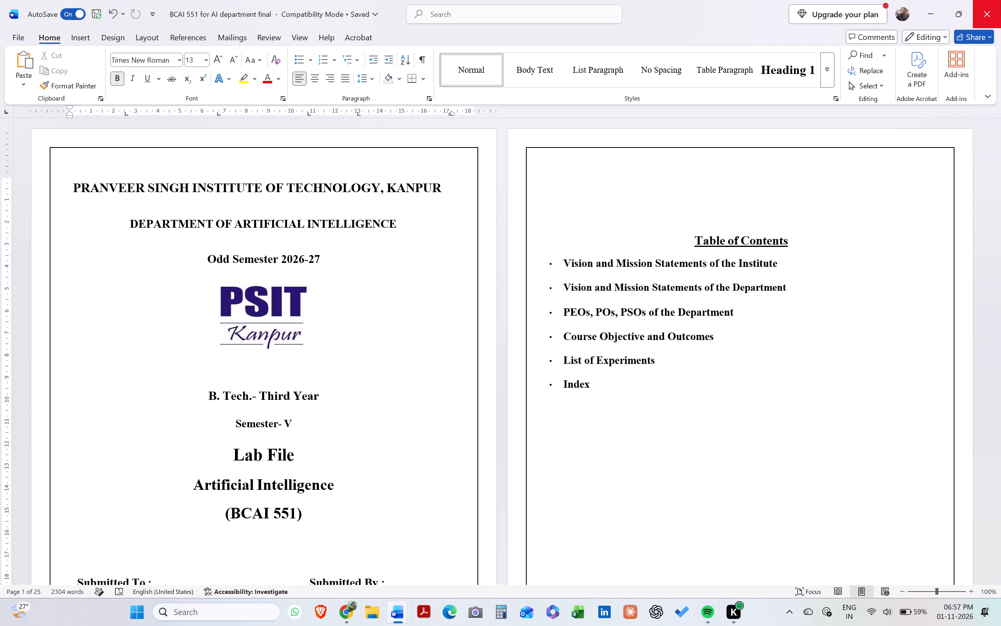
Close the document "BCAI 551 for AI department final".
{"action": "left_click", "coordinate": [1000, 0]}
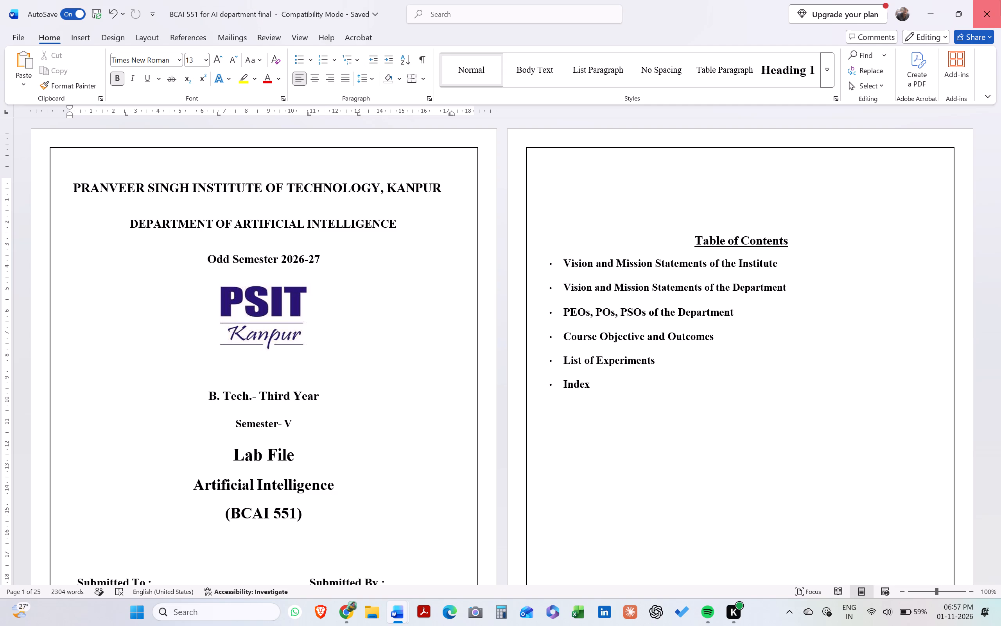
View the DBMS Lab cover page, and in DAA_Lab_Combined compare the font sizes of the Faculty Name label and entry.
{"action": "scroll", "coordinate": [255, 189], "scroll_direction": "up", "scroll_amount": 2}
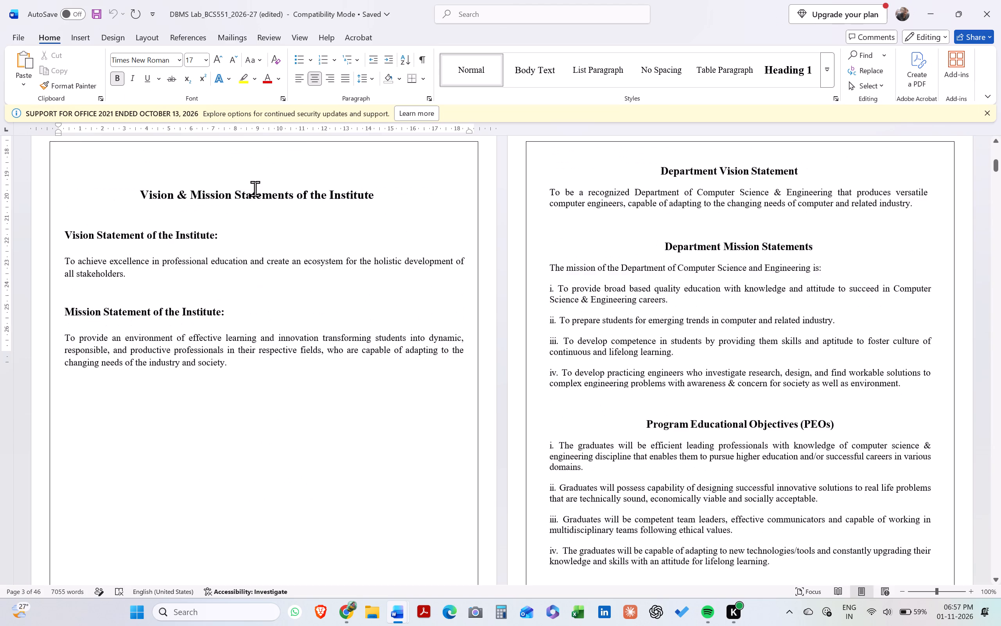
{"action": "scroll", "coordinate": [255, 189], "scroll_direction": "up", "scroll_amount": 6}
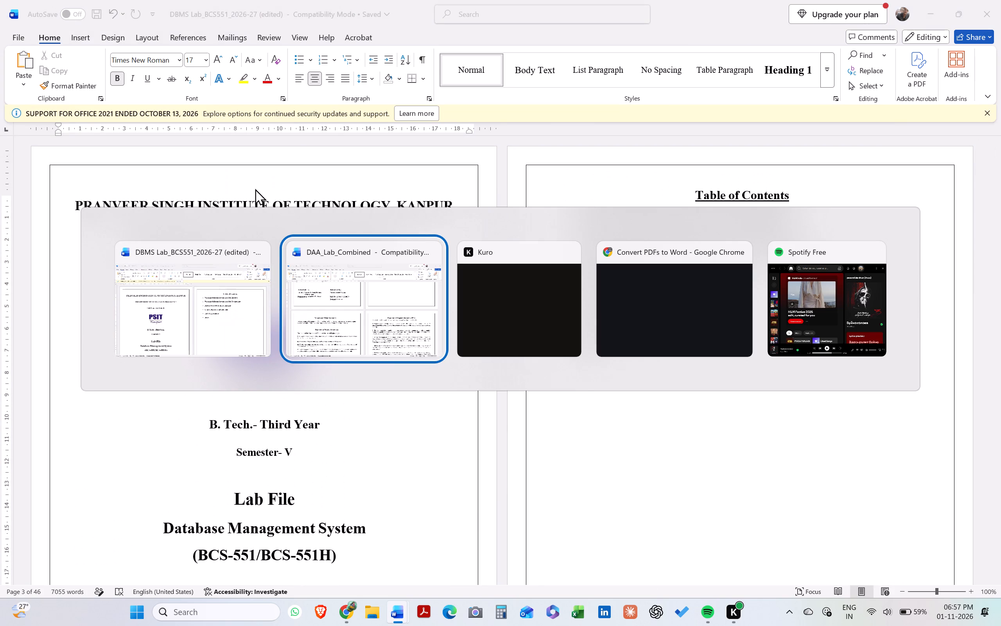
{"action": "scroll", "coordinate": [255, 189], "scroll_direction": "up", "scroll_amount": 1}
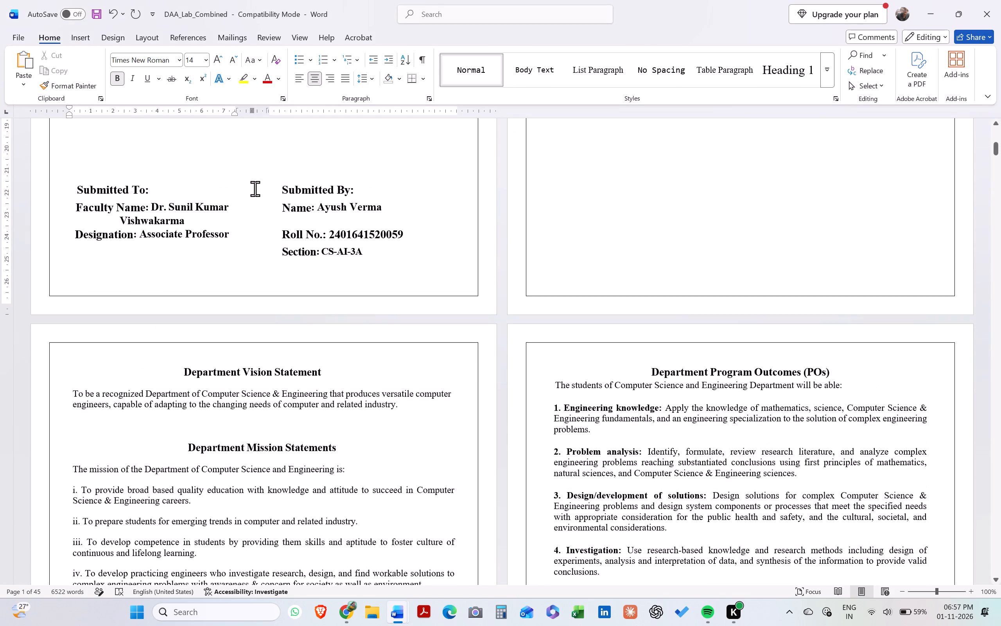
{"action": "scroll", "coordinate": [255, 189], "scroll_direction": "up", "scroll_amount": 1}
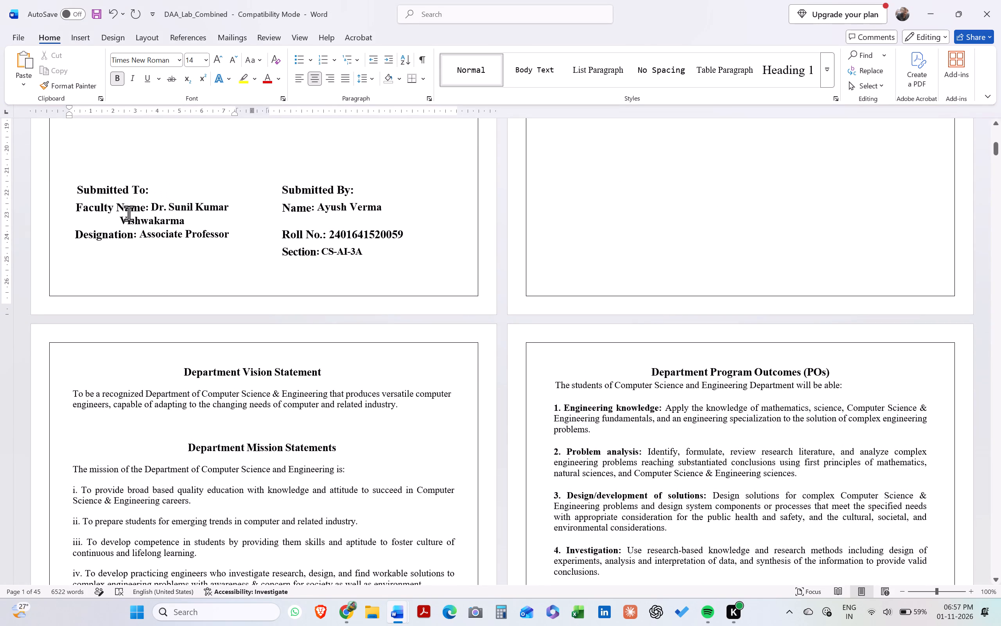
{"action": "left_click", "coordinate": [127, 217]}
{"action": "left_click", "coordinate": [136, 207]}
{"action": "left_click", "coordinate": [159, 209]}
Set the faculty member's name under Submitted To on the DAA Lab cover page to 15 pt.
{"action": "left_click_drag", "start_coordinate": [154, 207], "coordinate": [183, 222]}
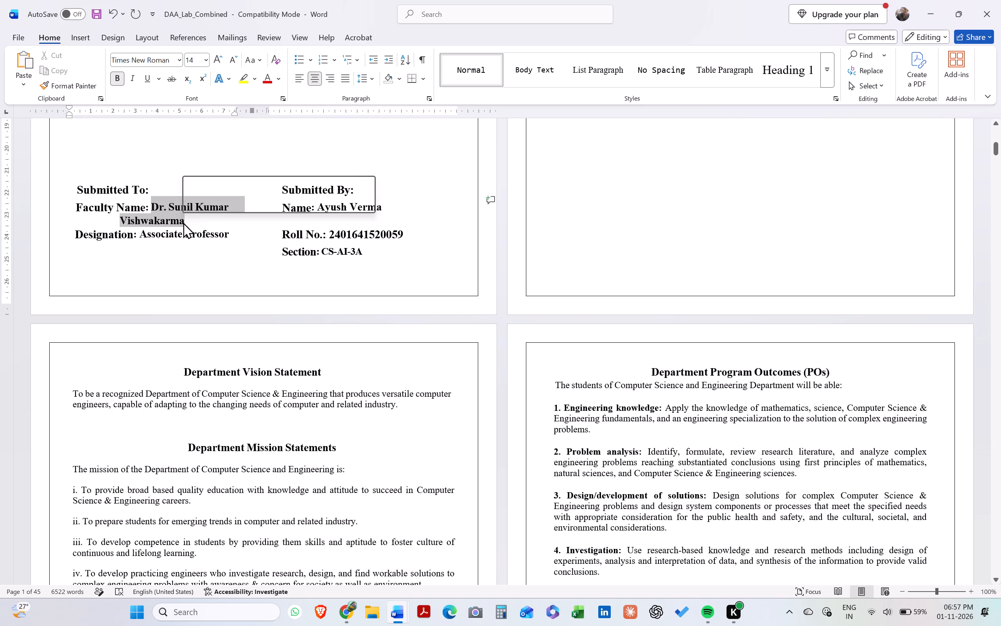
{"action": "left_click", "coordinate": [259, 187]}
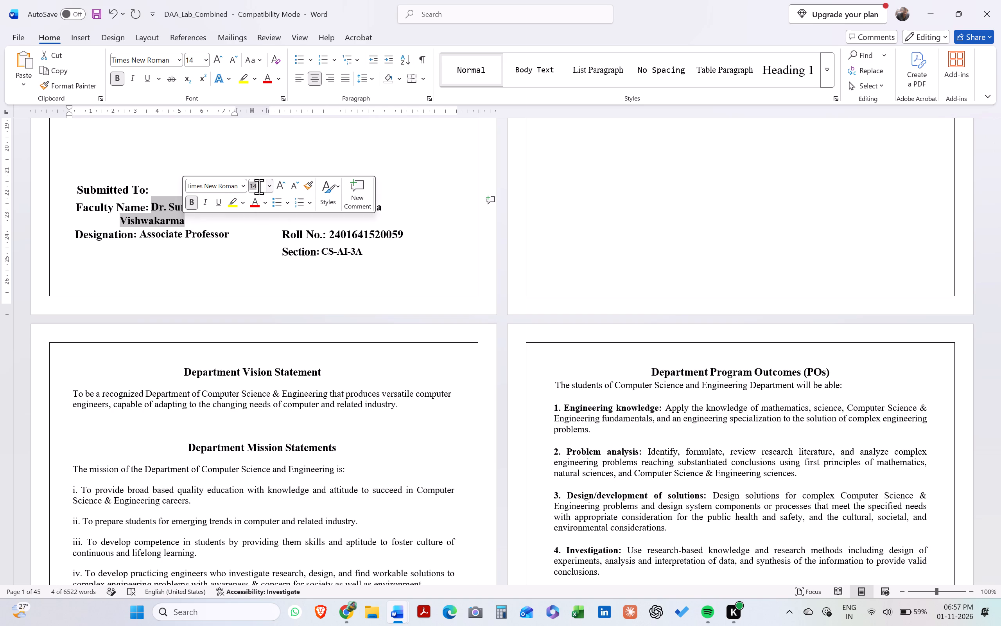
{"action": "key", "text": "BackSpace"}
{"action": "key", "text": "5"}
{"action": "key", "text": "BackSpace"}
{"action": "type", "text": "115"}
{"action": "key", "text": "BackSpace"}
{"action": "key", "text": "BackSpace"}
{"action": "key", "text": "5"}
{"action": "key", "text": "Return"}
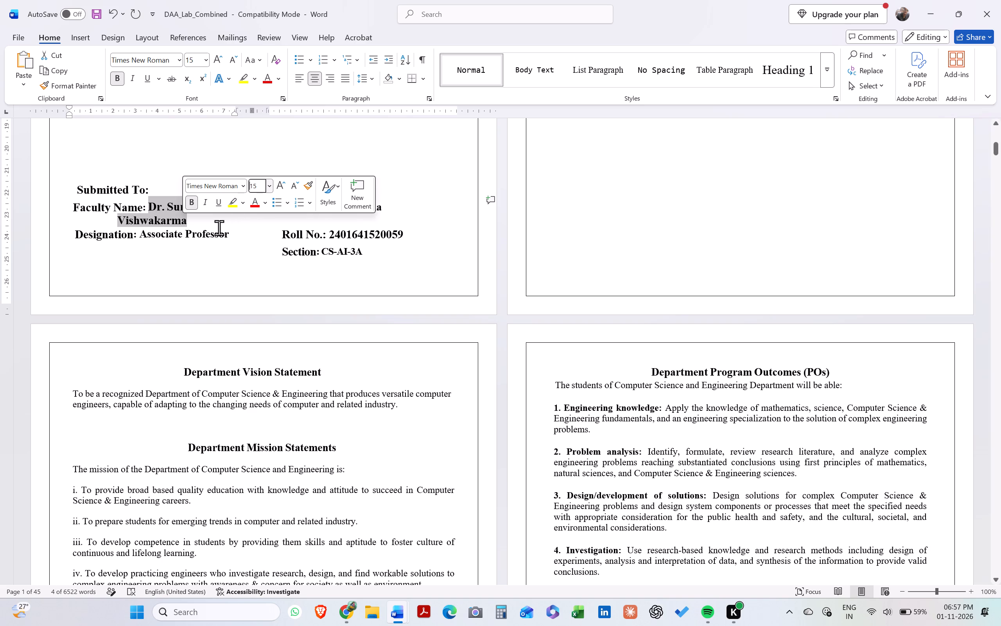
Set the Designation entry "Associate Professor" on the DAA Lab cover page to 15 pt.
{"action": "left_click_drag", "start_coordinate": [219, 226], "coordinate": [134, 234]}
{"action": "left_click", "coordinate": [134, 234]}
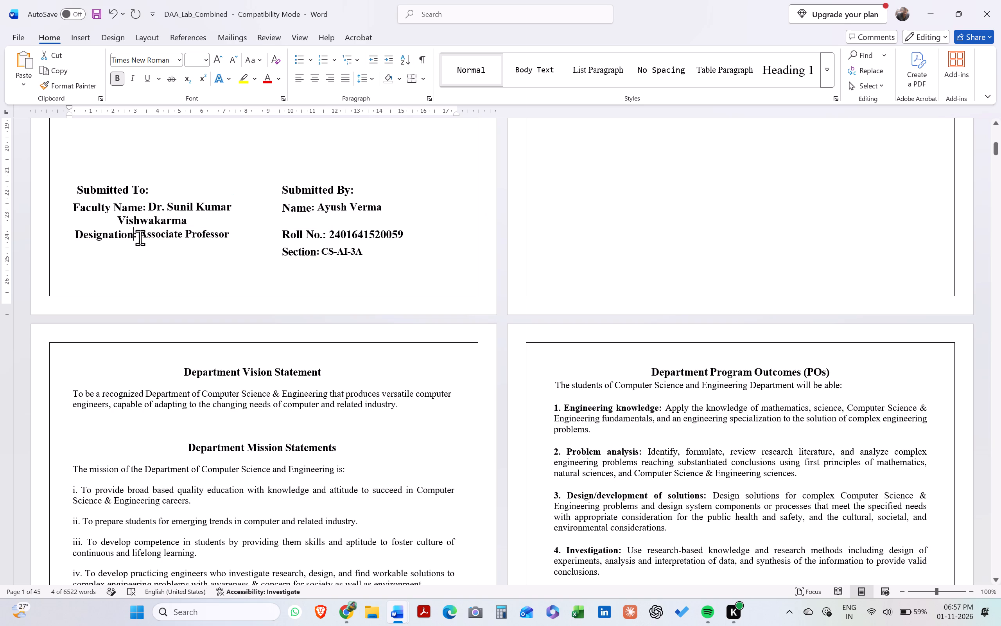
{"action": "left_click", "coordinate": [210, 240]}
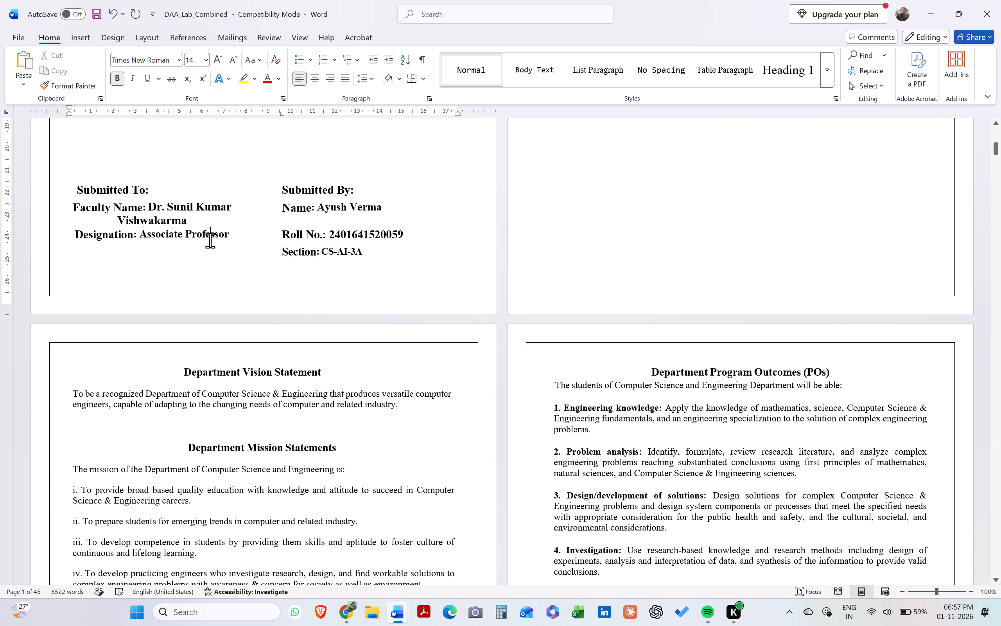
{"action": "left_click_drag", "start_coordinate": [230, 236], "coordinate": [153, 230]}
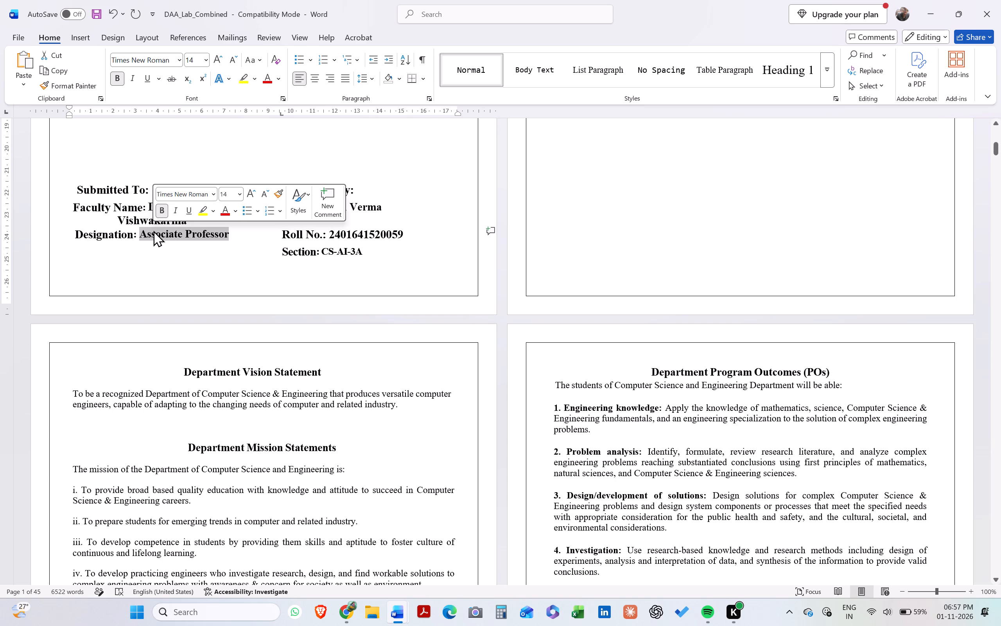
{"action": "left_click", "coordinate": [230, 192]}
{"action": "key", "text": "BackSpace"}
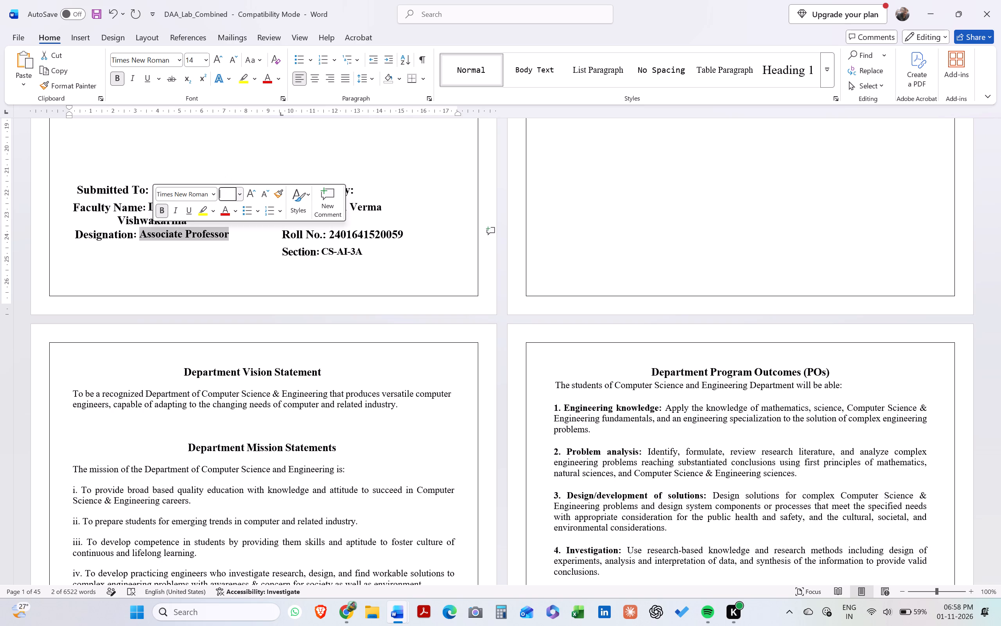
{"action": "type", "text": "15"}
{"action": "key", "text": "Return"}
{"action": "left_click", "coordinate": [237, 231]}
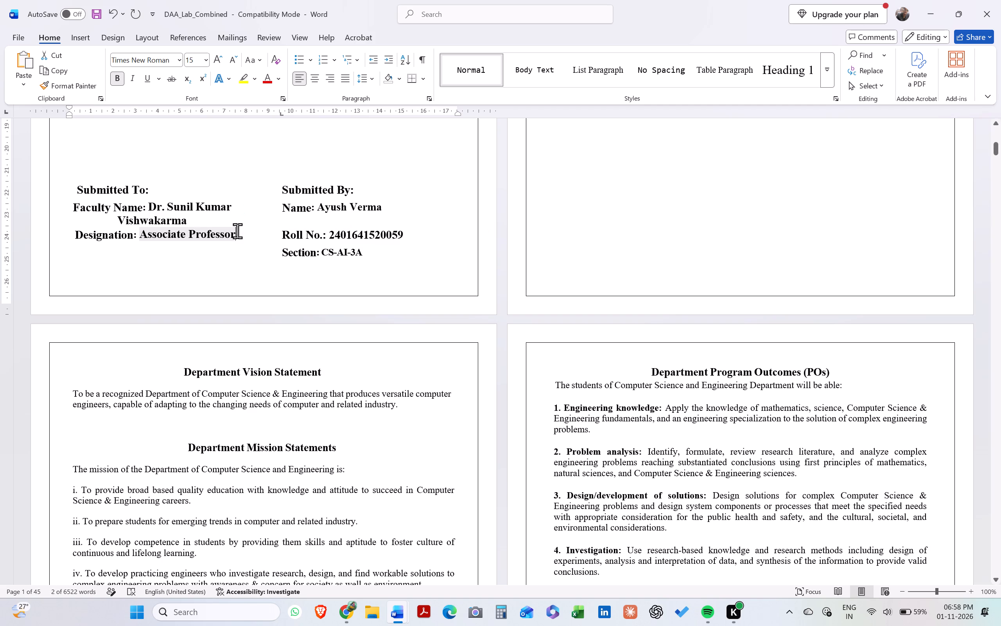
Review the DAA Lab cover page and check the font sizes of the student Name and Faculty Name labels.
{"action": "scroll", "coordinate": [303, 231], "scroll_direction": "up", "scroll_amount": 4}
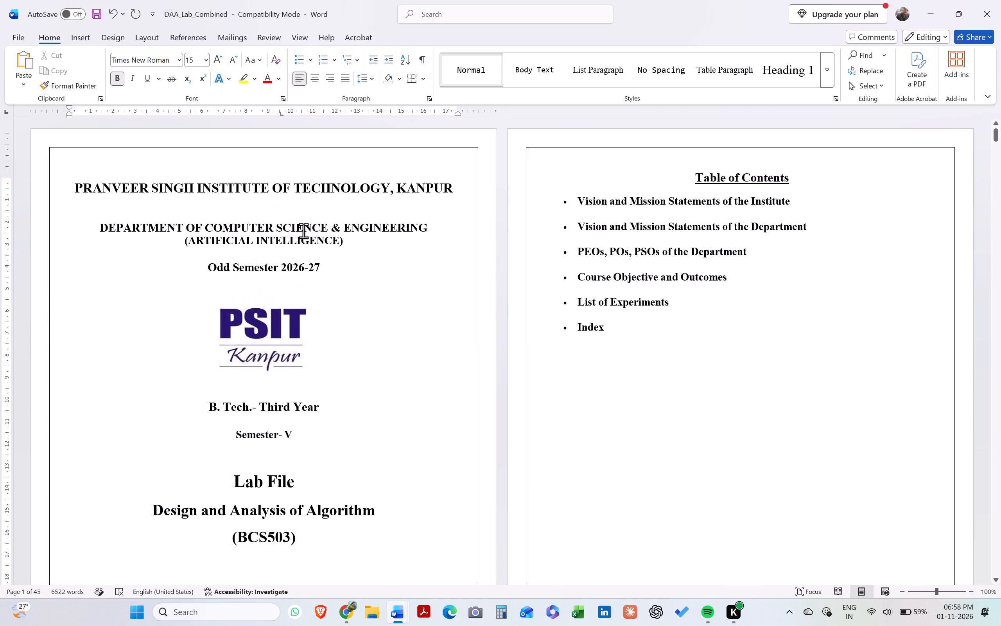
{"action": "scroll", "coordinate": [303, 231], "scroll_direction": "up", "scroll_amount": 1}
{"action": "scroll", "coordinate": [468, 331], "scroll_direction": "up", "scroll_amount": 4}
{"action": "scroll", "coordinate": [468, 331], "scroll_direction": "down", "scroll_amount": 3}
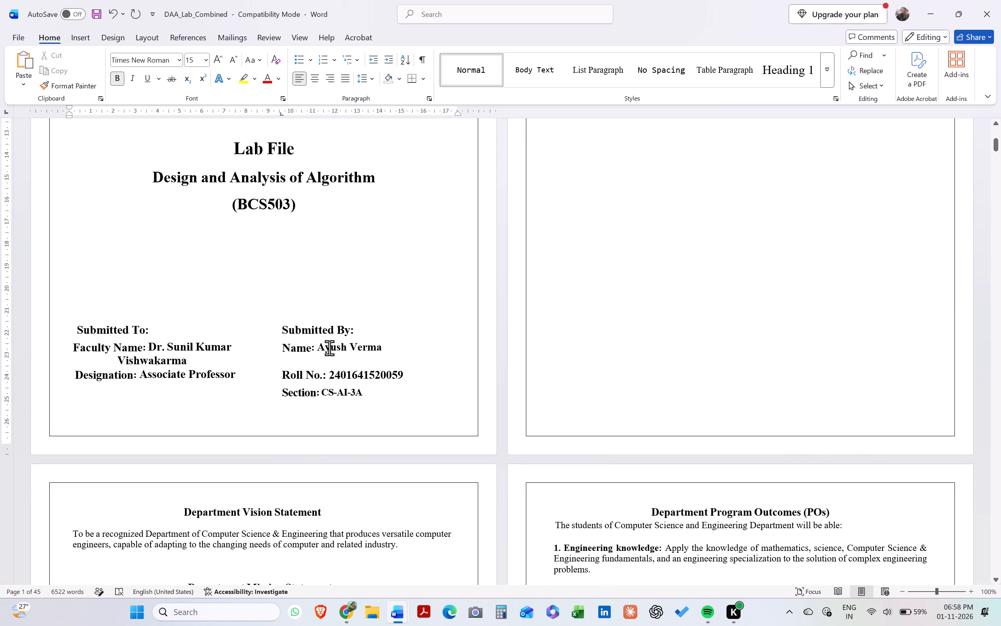
{"action": "left_click", "coordinate": [308, 347]}
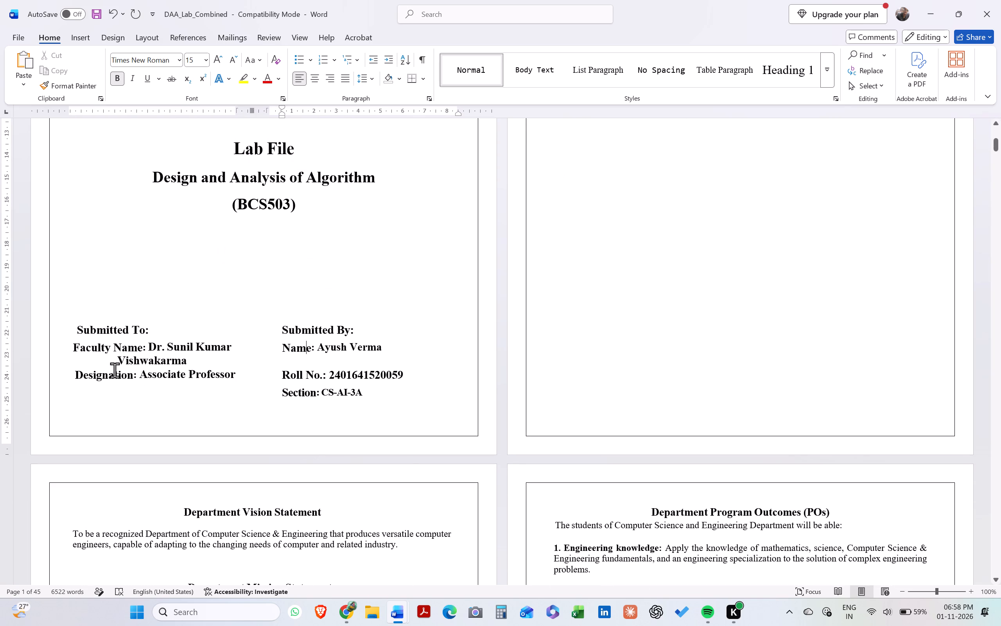
{"action": "left_click", "coordinate": [92, 355]}
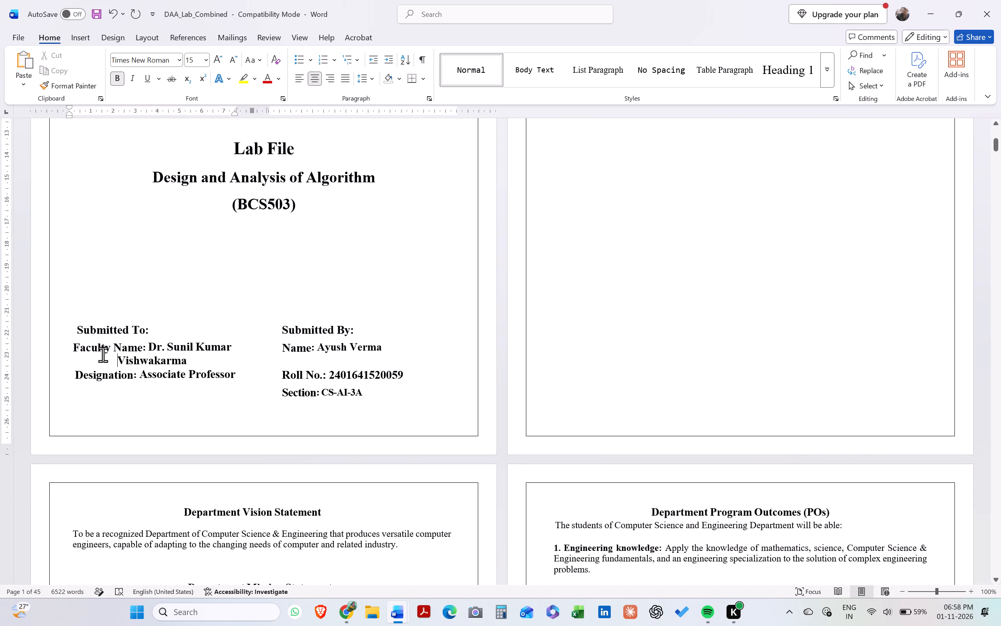
{"action": "left_click", "coordinate": [125, 349]}
Set the student's name under Submitted By on the DAA Lab cover page to 15 pt.
{"action": "left_click_drag", "start_coordinate": [398, 341], "coordinate": [322, 353]}
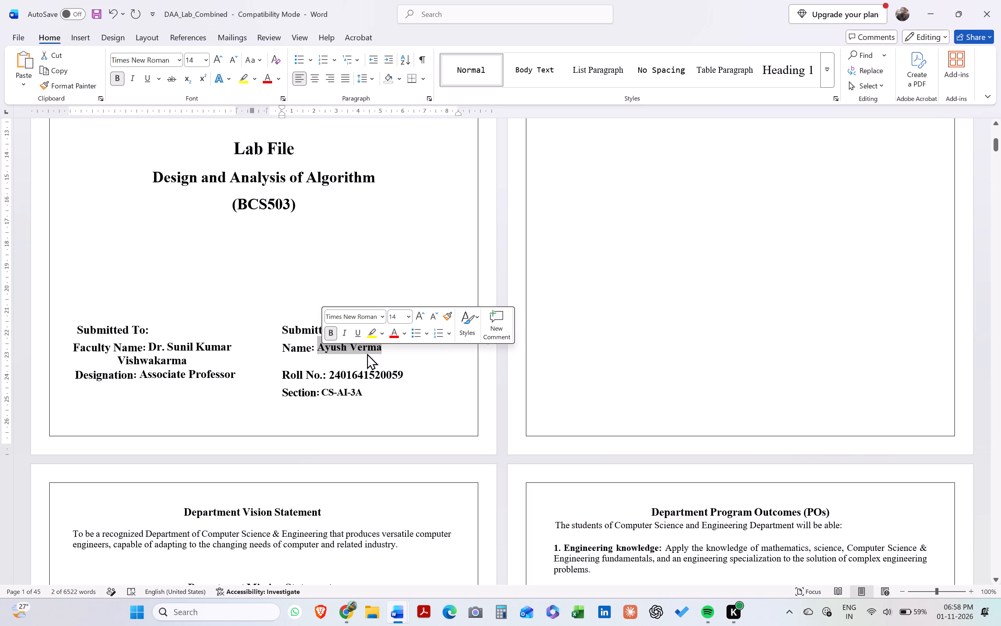
{"action": "double_click", "coordinate": [398, 314]}
{"action": "left_click", "coordinate": [398, 314]}
{"action": "key", "text": "BackSpace"}
{"action": "key", "text": "5"}
{"action": "key", "text": "Return"}
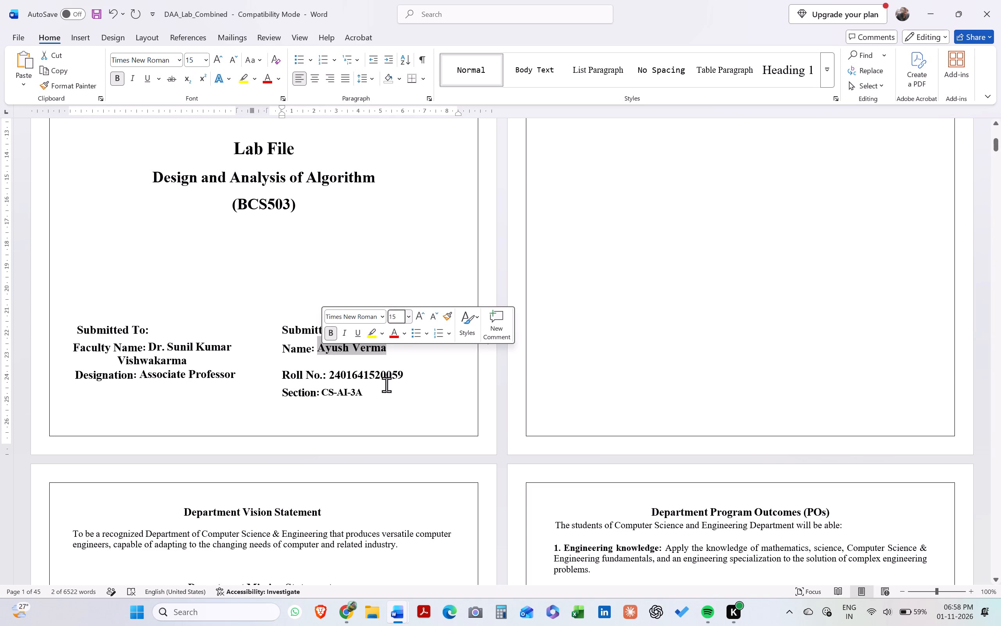
Check the Roll No. and Section font sizes, and set the Section entry "CS-AI-3A" on the DAA Lab cover page to 15 pt.
{"action": "left_click", "coordinate": [298, 375]}
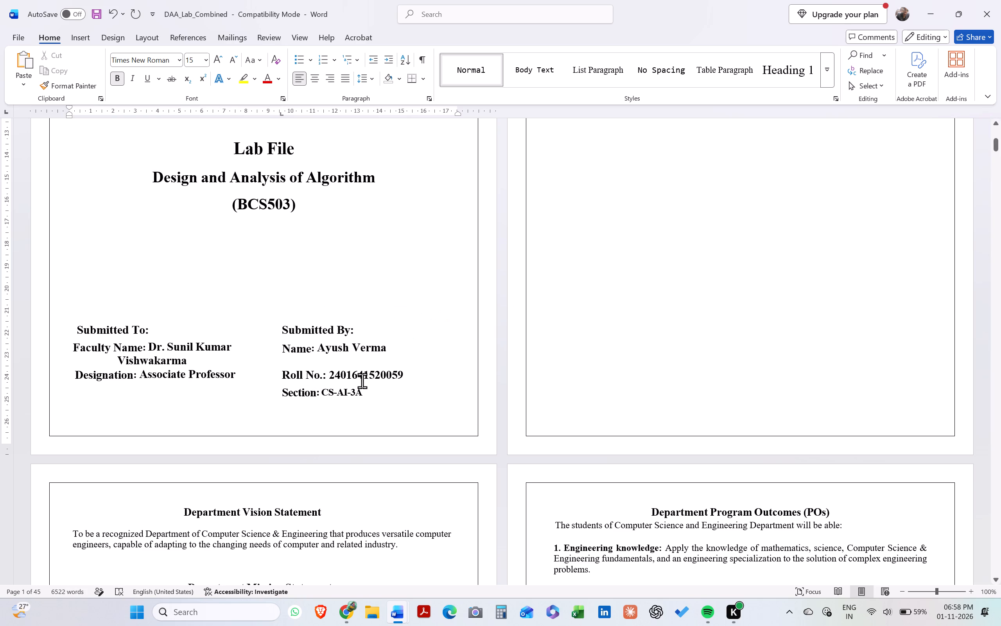
{"action": "left_click", "coordinate": [405, 375]}
{"action": "left_click", "coordinate": [303, 396]}
{"action": "left_click", "coordinate": [358, 392]}
{"action": "left_click_drag", "start_coordinate": [361, 393], "coordinate": [333, 392]}
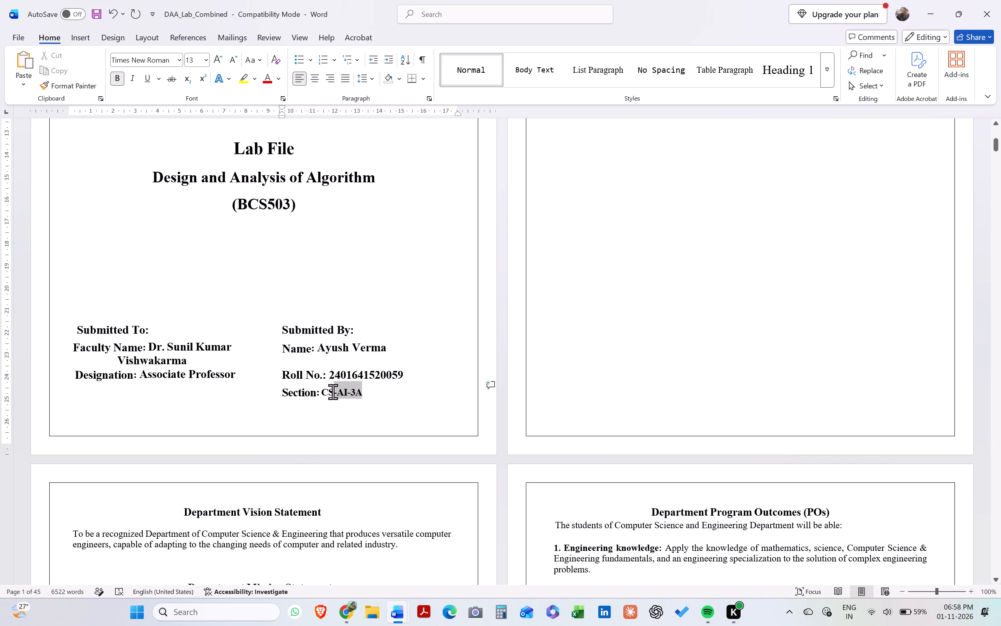
{"action": "left_click_drag", "start_coordinate": [333, 392], "coordinate": [323, 392]}
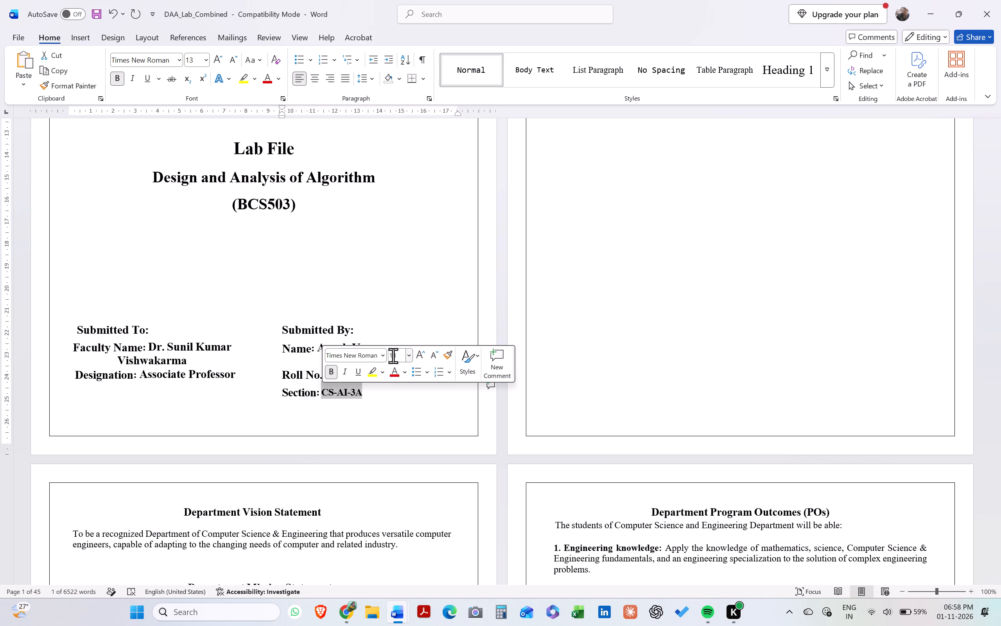
{"action": "left_click", "coordinate": [393, 356]}
{"action": "key", "text": "BackSpace"}
{"action": "type", "text": "15"}
{"action": "key", "text": "Return"}
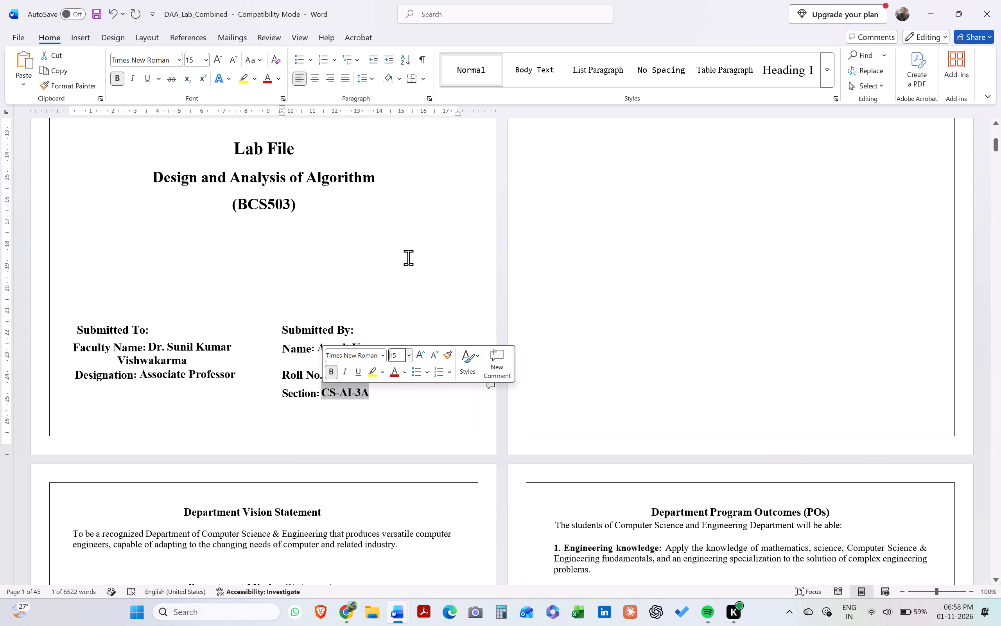
{"action": "left_click", "coordinate": [594, 364]}
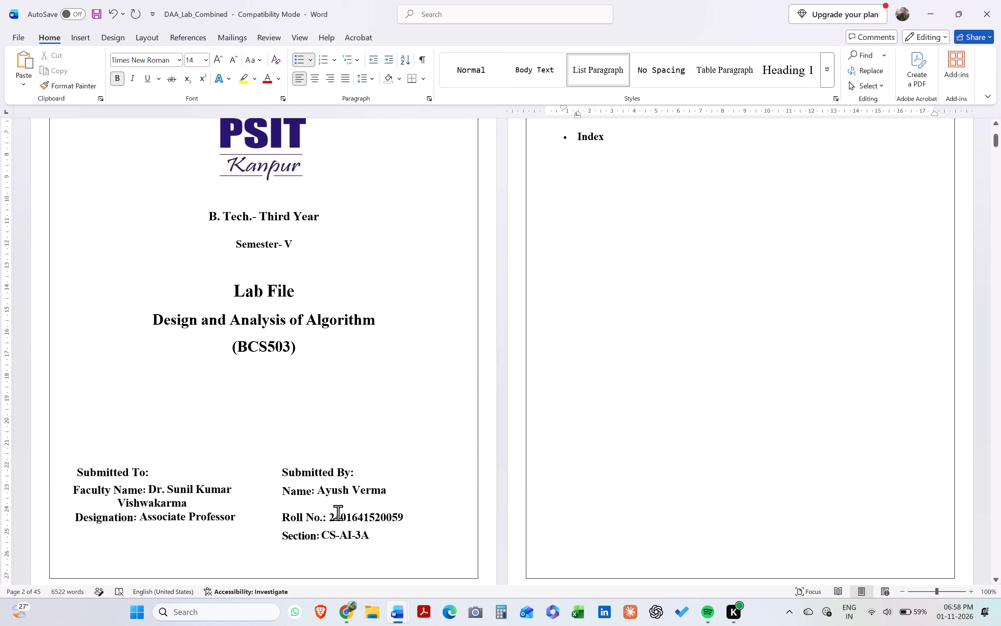
{"action": "scroll", "coordinate": [338, 513], "scroll_direction": "down", "scroll_amount": 1}
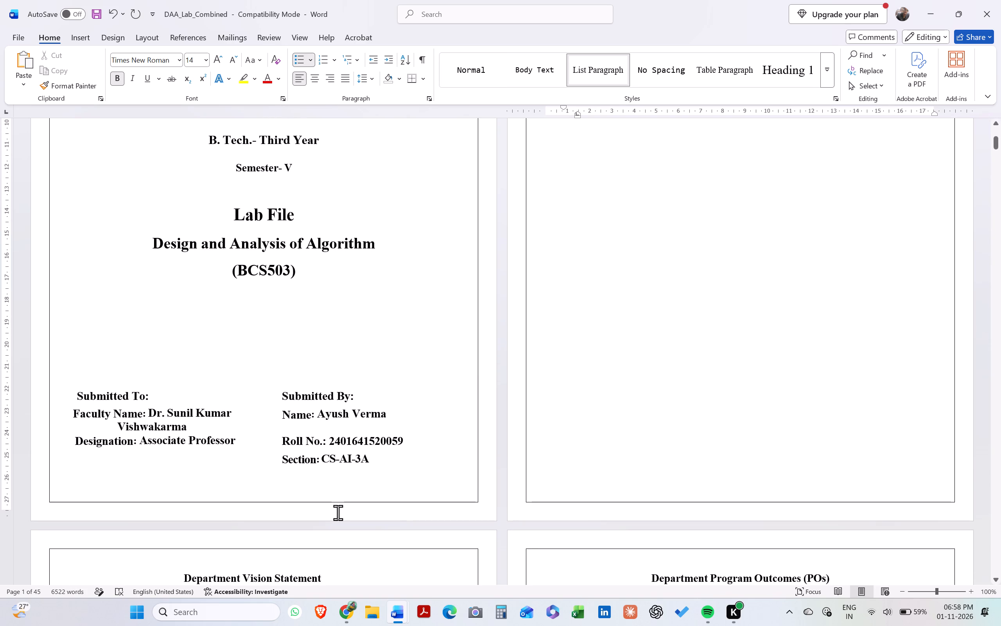
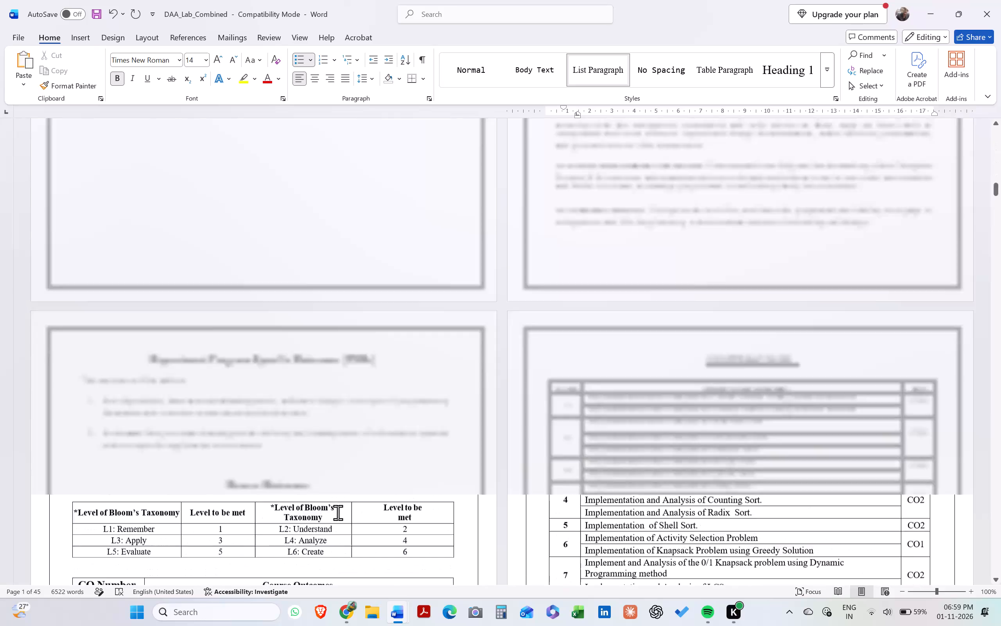
Look through the whole DAA Lab document to its last page and return to the cover page.
{"action": "scroll", "coordinate": [338, 513], "scroll_direction": "down", "scroll_amount": 15}
{"action": "scroll", "coordinate": [338, 513], "scroll_direction": "down", "scroll_amount": 7}
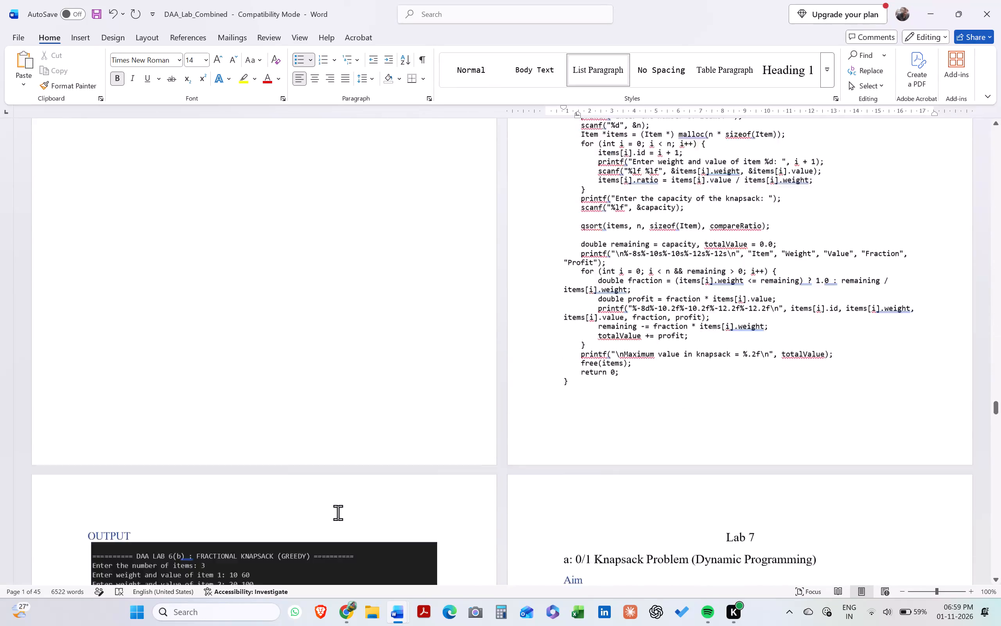
{"action": "scroll", "coordinate": [338, 513], "scroll_direction": "down", "scroll_amount": 17}
{"action": "scroll", "coordinate": [338, 513], "scroll_direction": "down", "scroll_amount": 5}
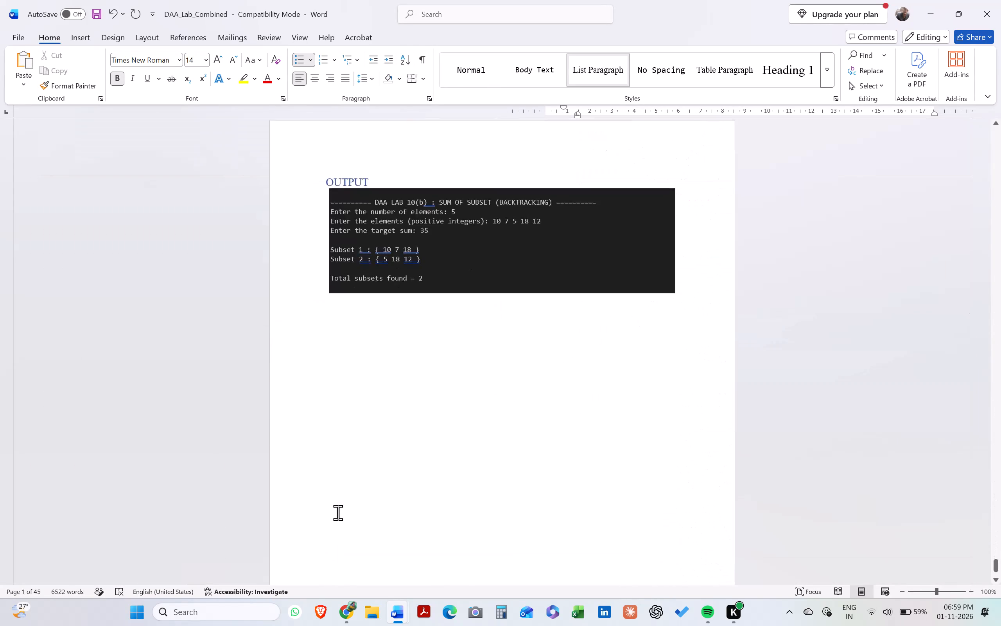
{"action": "scroll", "coordinate": [338, 513], "scroll_direction": "down", "scroll_amount": 2}
{"action": "left_click_drag", "start_coordinate": [998, 561], "coordinate": [1000, 132]}
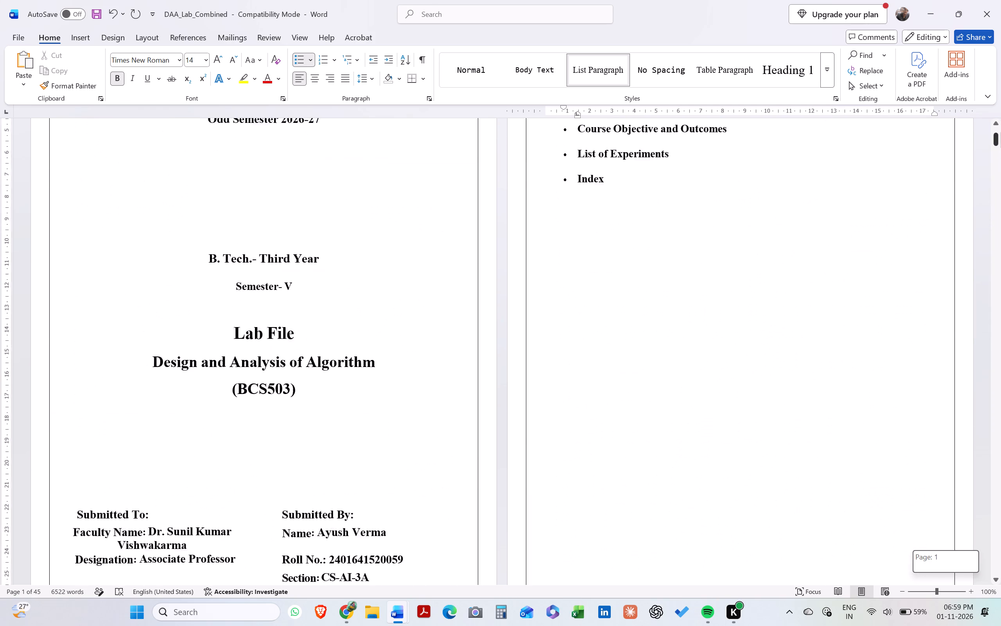
{"action": "left_click_drag", "start_coordinate": [1000, 132], "coordinate": [1000, 131]}
{"action": "scroll", "coordinate": [748, 266], "scroll_direction": "up", "scroll_amount": 6}
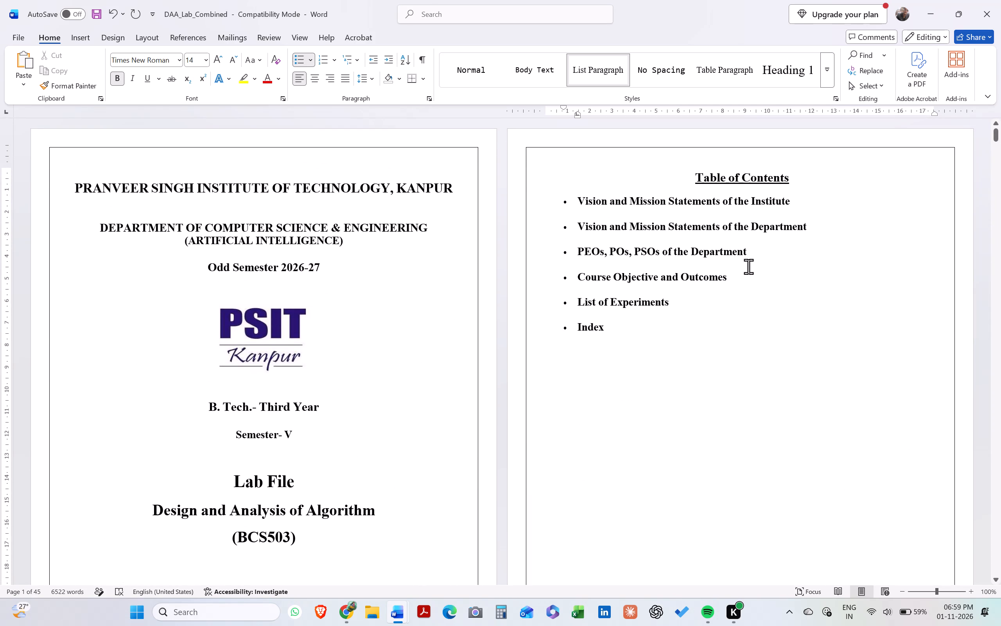
{"action": "scroll", "coordinate": [748, 266], "scroll_direction": "up", "scroll_amount": 1}
Check the font sizes of the Submitted To and Submitted By details on the DAA Lab cover page.
{"action": "scroll", "coordinate": [183, 289], "scroll_direction": "down", "scroll_amount": 3}
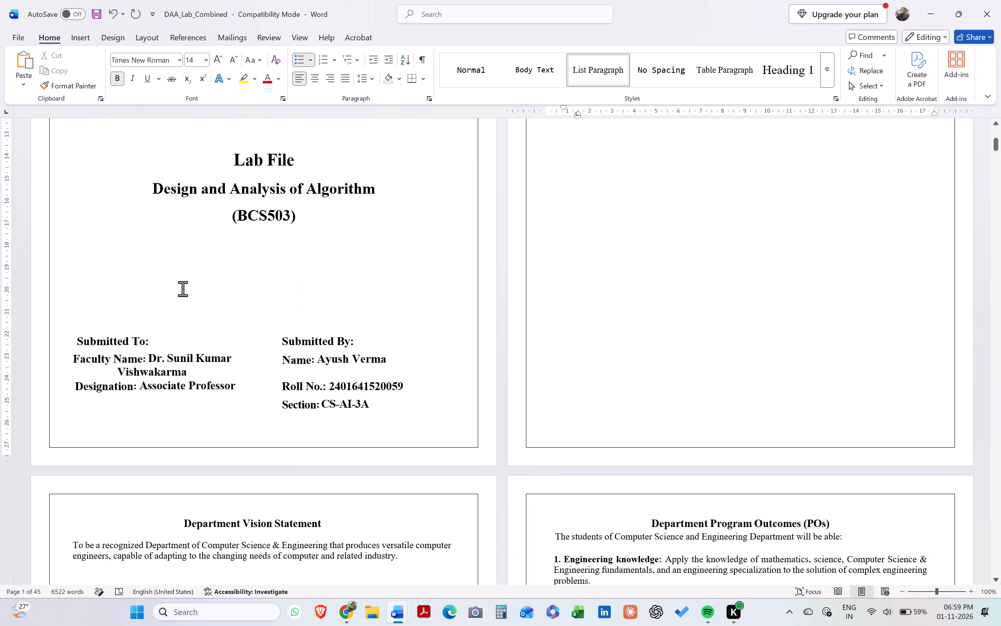
{"action": "left_click", "coordinate": [343, 384]}
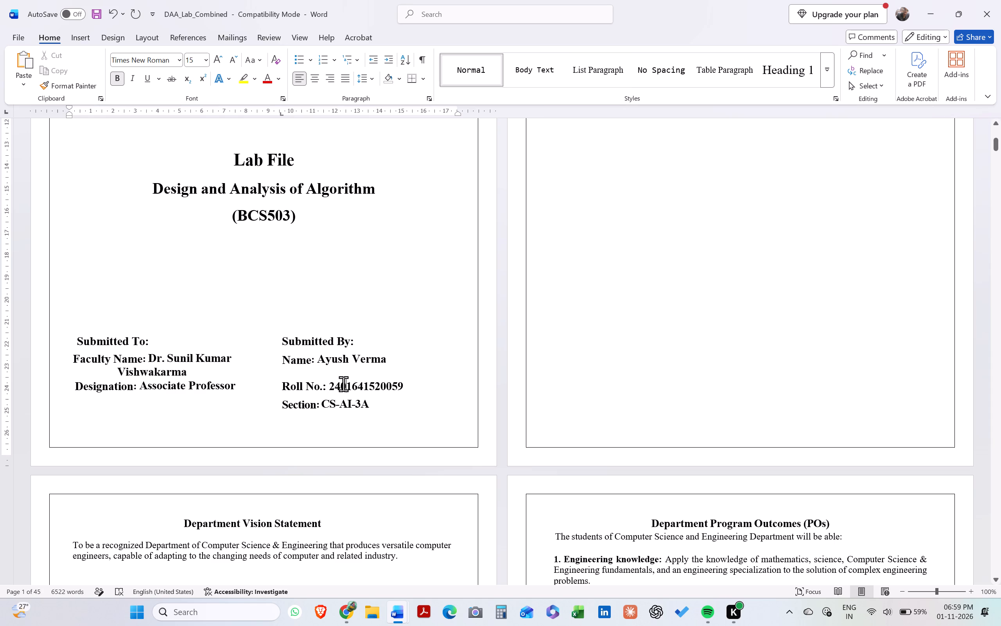
{"action": "left_click", "coordinate": [342, 340]}
{"action": "left_click", "coordinate": [315, 337]}
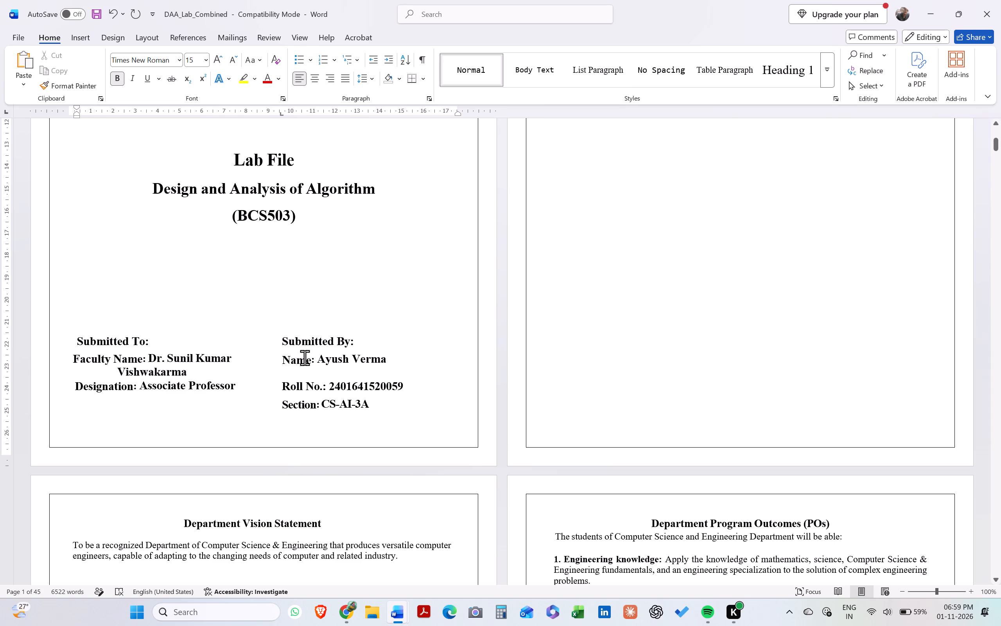
{"action": "left_click", "coordinate": [305, 358]}
{"action": "left_click", "coordinate": [341, 365]}
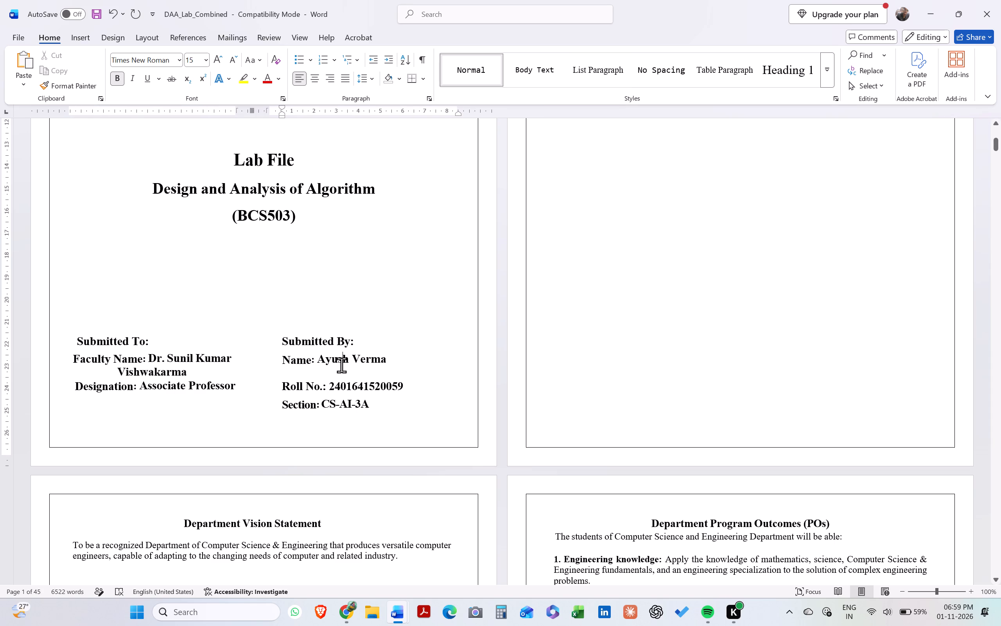
{"action": "left_click", "coordinate": [300, 391]}
{"action": "left_click", "coordinate": [362, 388]}
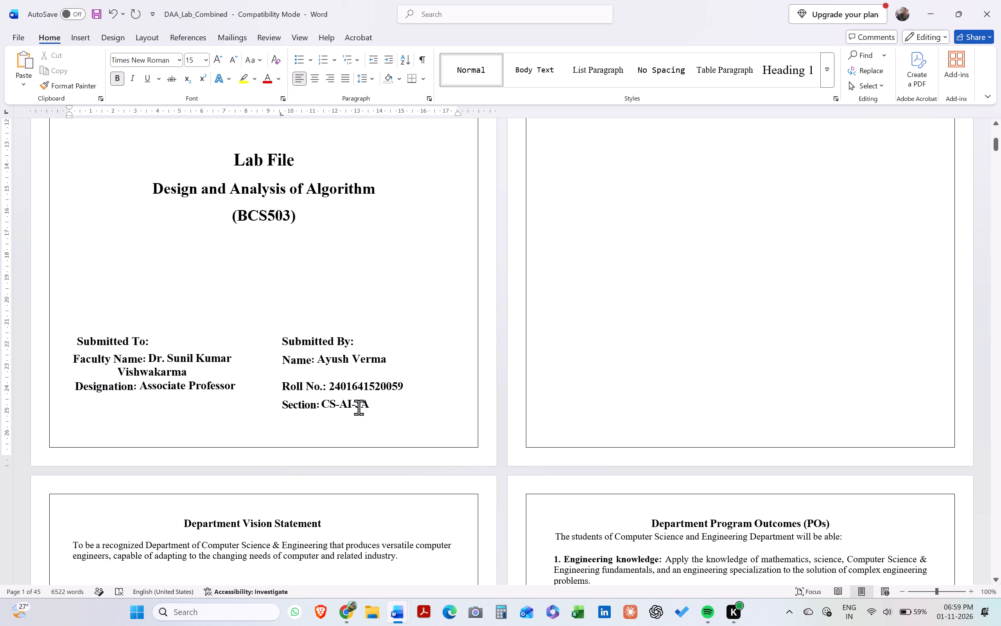
{"action": "left_click", "coordinate": [359, 407]}
{"action": "left_click", "coordinate": [193, 388]}
{"action": "left_click", "coordinate": [197, 360]}
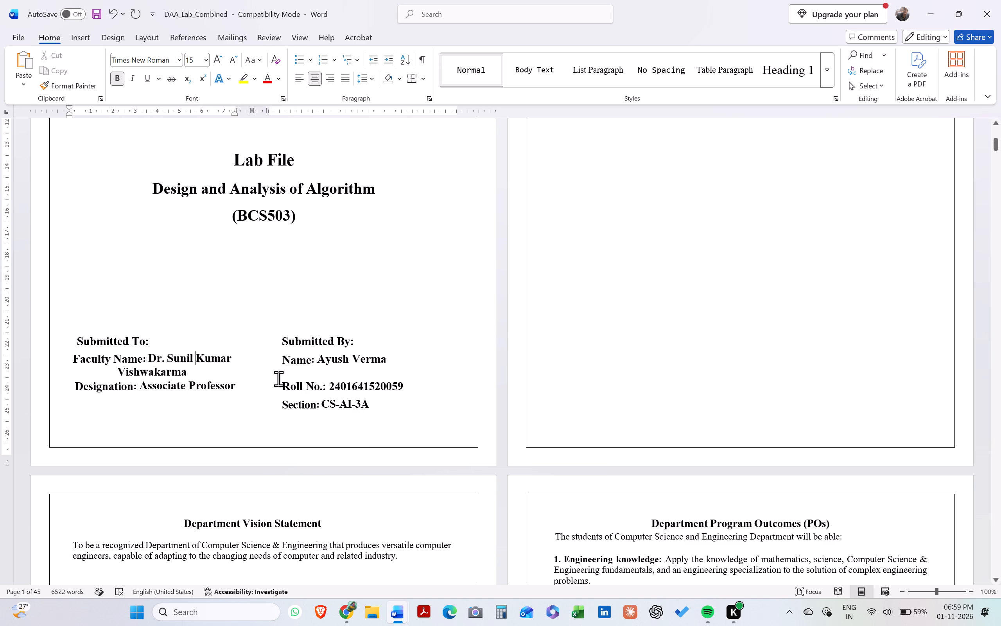
{"action": "scroll", "coordinate": [360, 363], "scroll_direction": "up", "scroll_amount": 5}
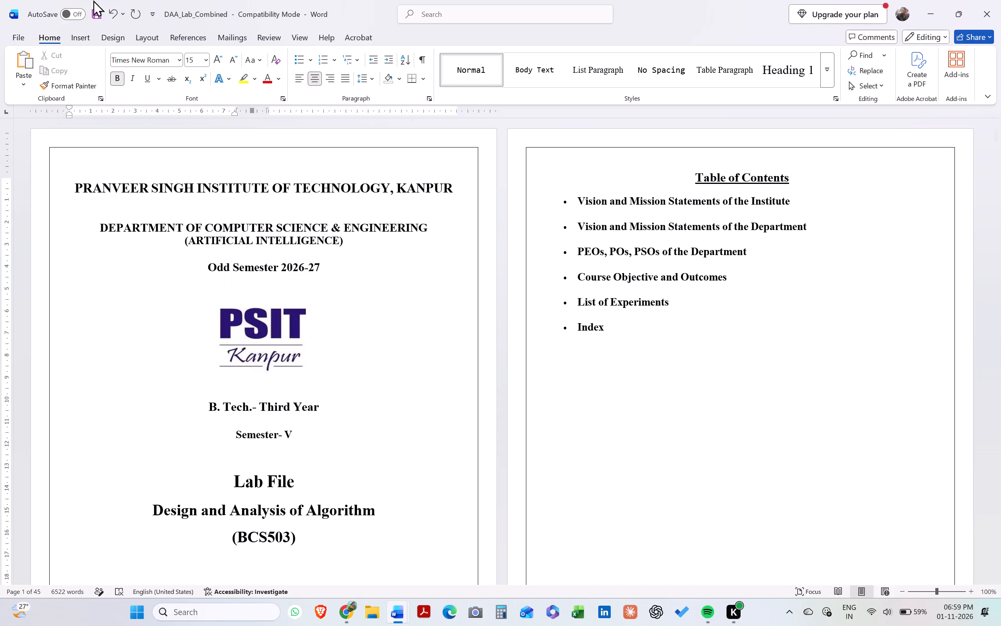
Turn on AutoSave for the DAA Lab document by uploading it to the personal OneDrive.
{"action": "left_click", "coordinate": [70, 14]}
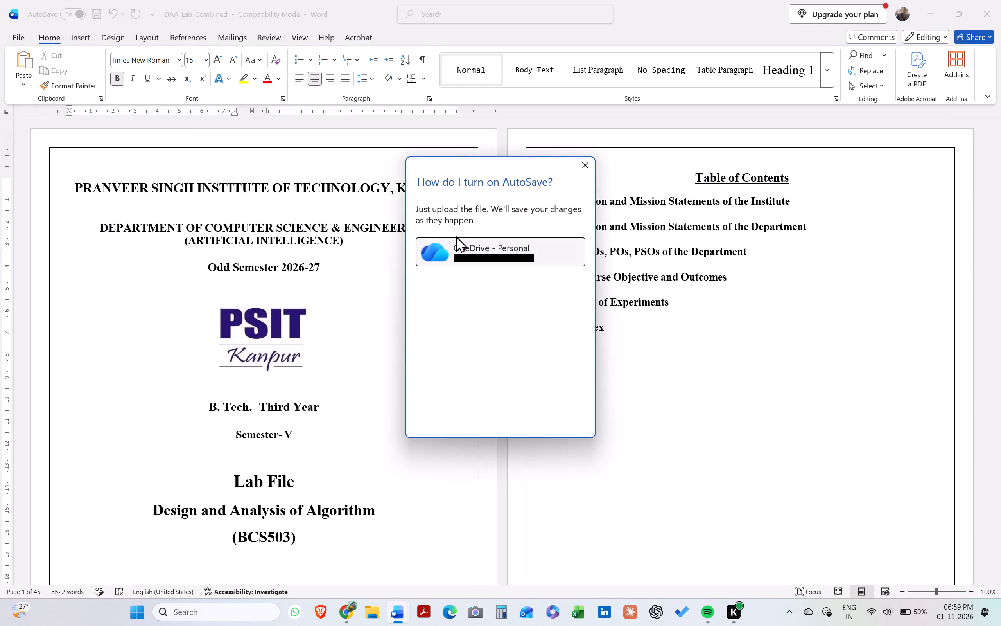
{"action": "left_click", "coordinate": [456, 236]}
{"action": "left_click_drag", "start_coordinate": [456, 236], "coordinate": [456, 258]}
{"action": "left_click", "coordinate": [456, 258]}
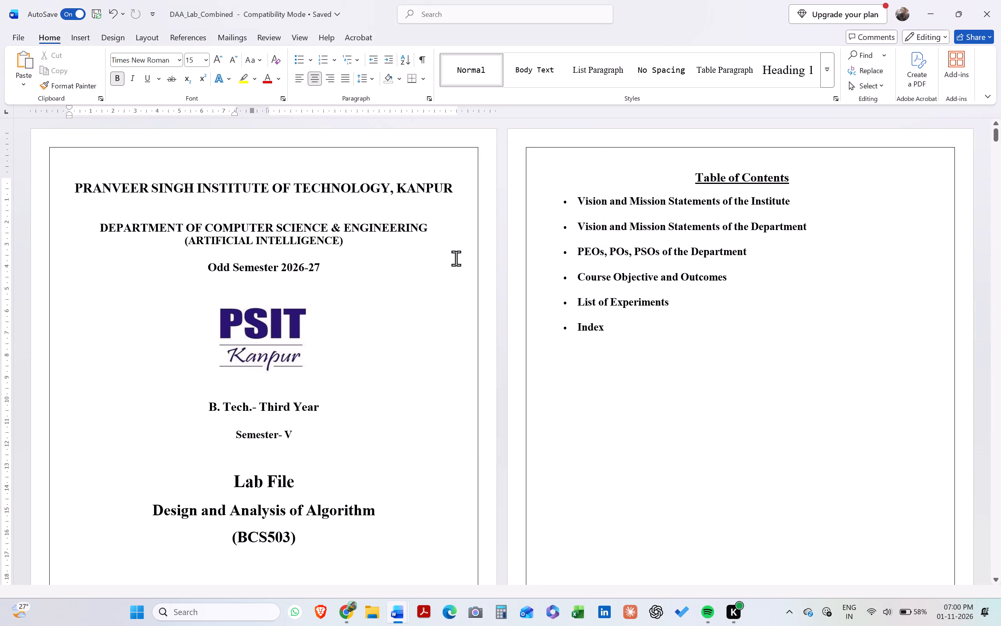
Close the DAA_Lab_Combined document.
{"action": "left_click", "coordinate": [1000, 0]}
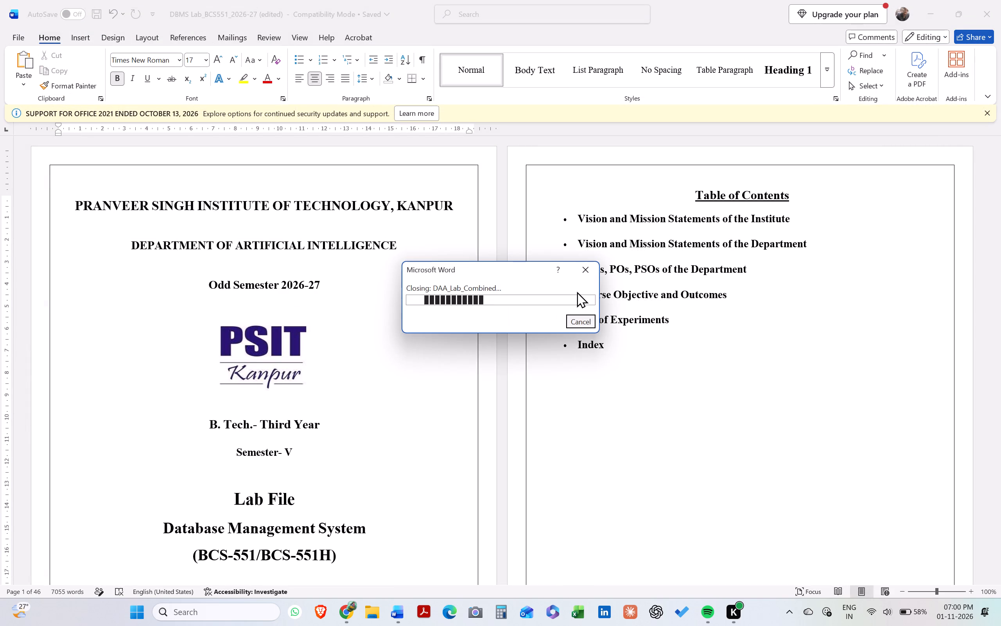
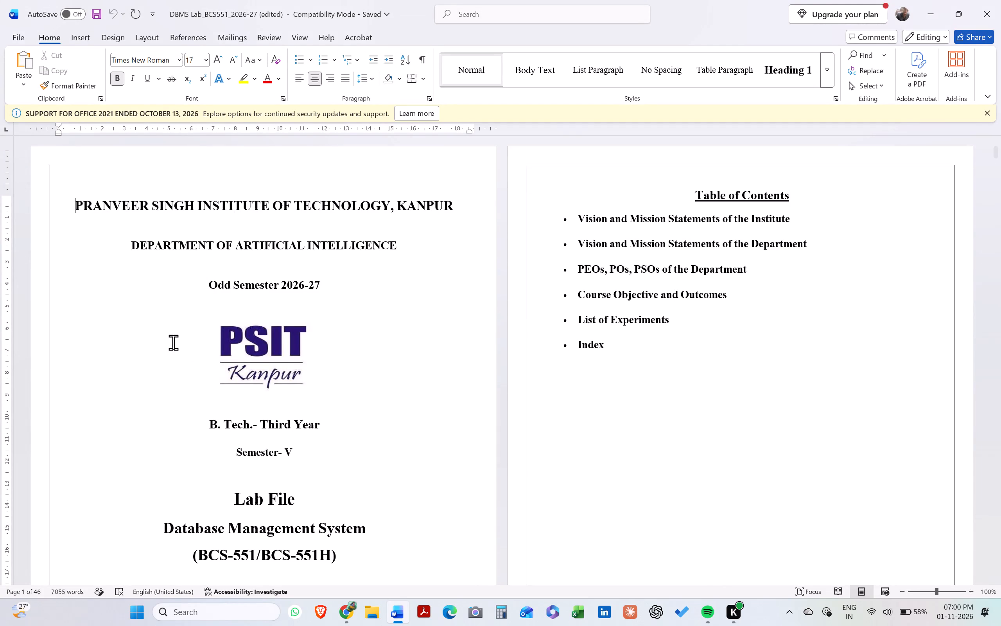
Look over the DBMS Lab cover page and check the font size of the Submitted To heading.
{"action": "scroll", "coordinate": [173, 342], "scroll_direction": "down", "scroll_amount": 1}
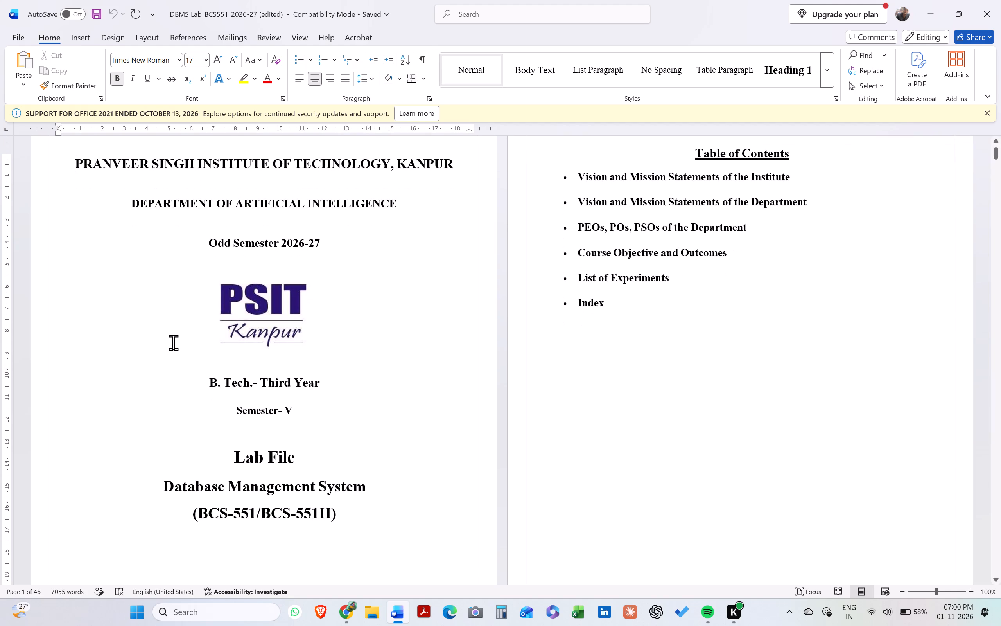
{"action": "scroll", "coordinate": [173, 342], "scroll_direction": "down", "scroll_amount": 2}
{"action": "scroll", "coordinate": [173, 342], "scroll_direction": "up", "scroll_amount": 4}
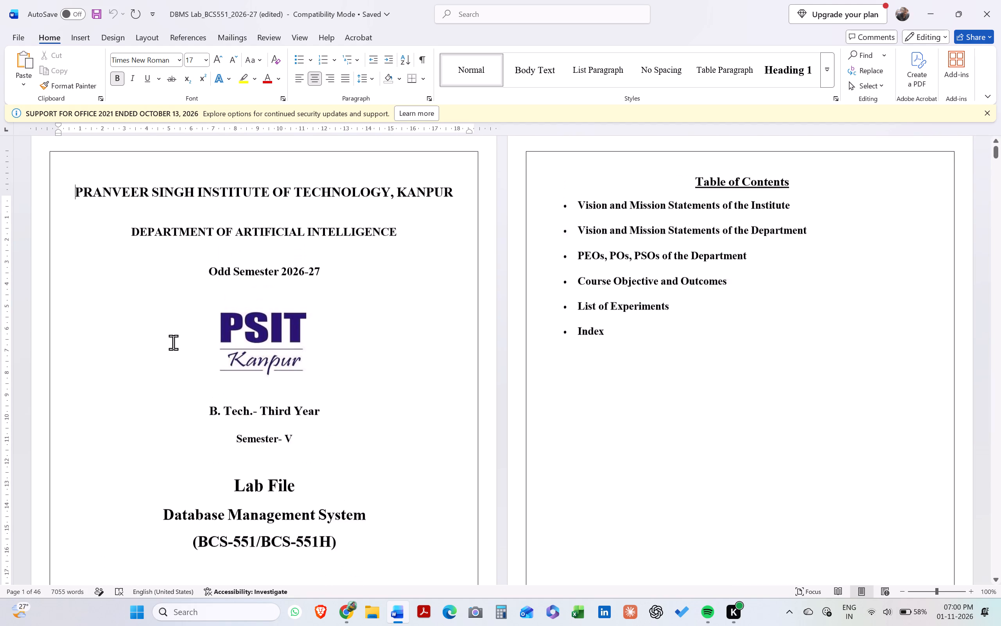
{"action": "scroll", "coordinate": [173, 342], "scroll_direction": "up", "scroll_amount": 3}
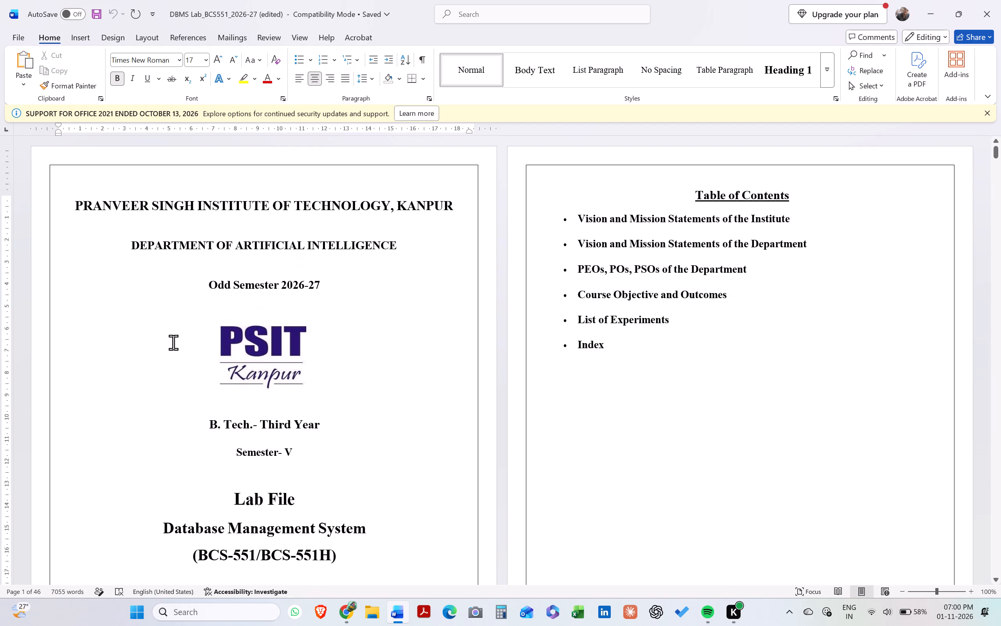
{"action": "scroll", "coordinate": [319, 370], "scroll_direction": "down", "scroll_amount": 1}
{"action": "scroll", "coordinate": [319, 370], "scroll_direction": "up", "scroll_amount": 1}
{"action": "scroll", "coordinate": [443, 495], "scroll_direction": "down", "scroll_amount": 3}
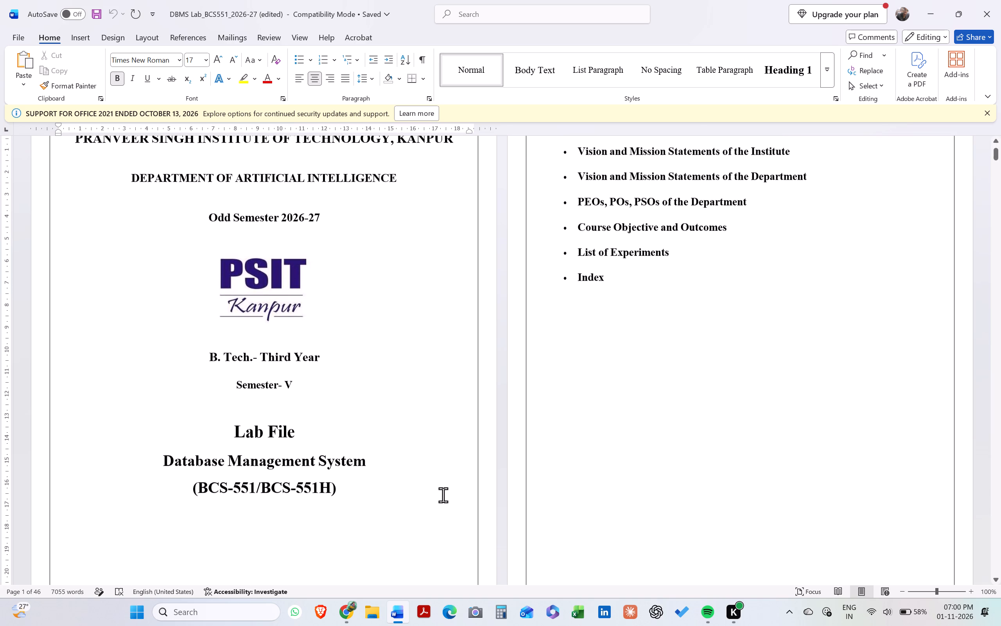
{"action": "scroll", "coordinate": [443, 495], "scroll_direction": "down", "scroll_amount": 2}
{"action": "left_click", "coordinate": [138, 399]}
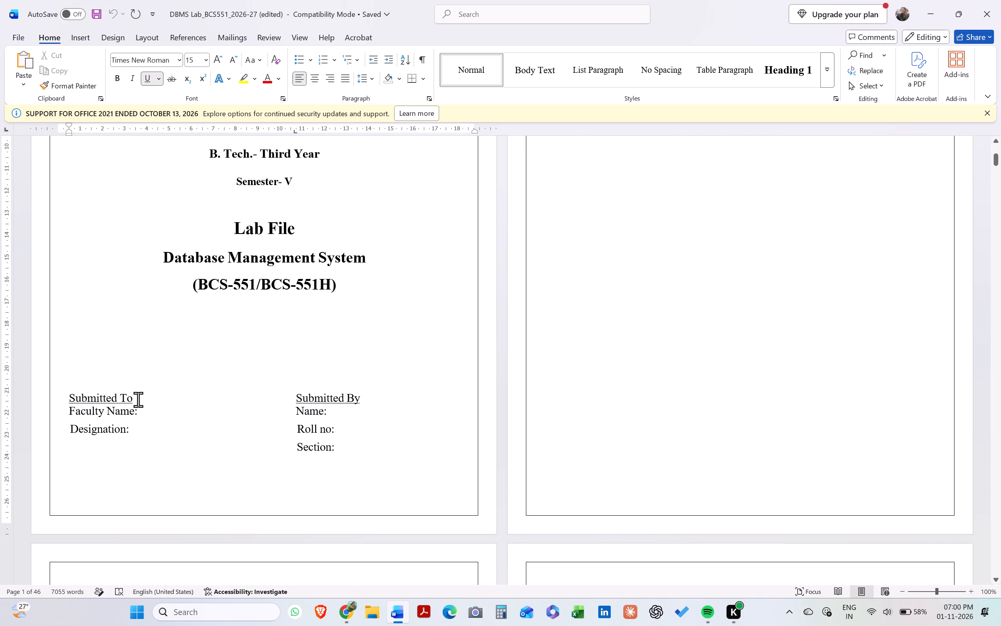
Look through the DBMS Lab document's outcomes, experiment list, index and experiments towards the end, and return to the cover page.
{"action": "scroll", "coordinate": [138, 399], "scroll_direction": "down", "scroll_amount": 10}
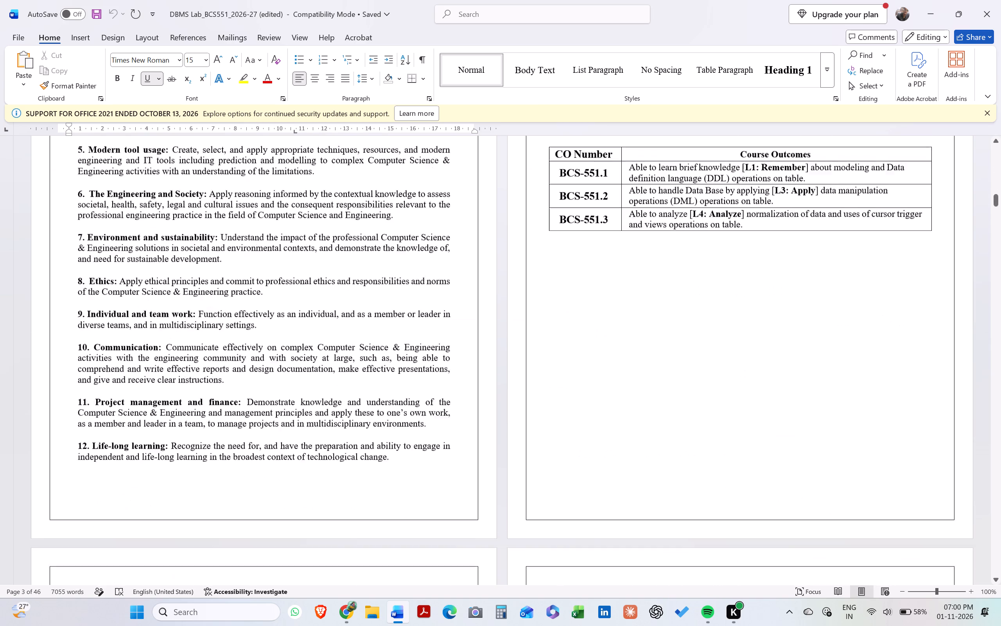
{"action": "scroll", "coordinate": [138, 399], "scroll_direction": "down", "scroll_amount": 4}
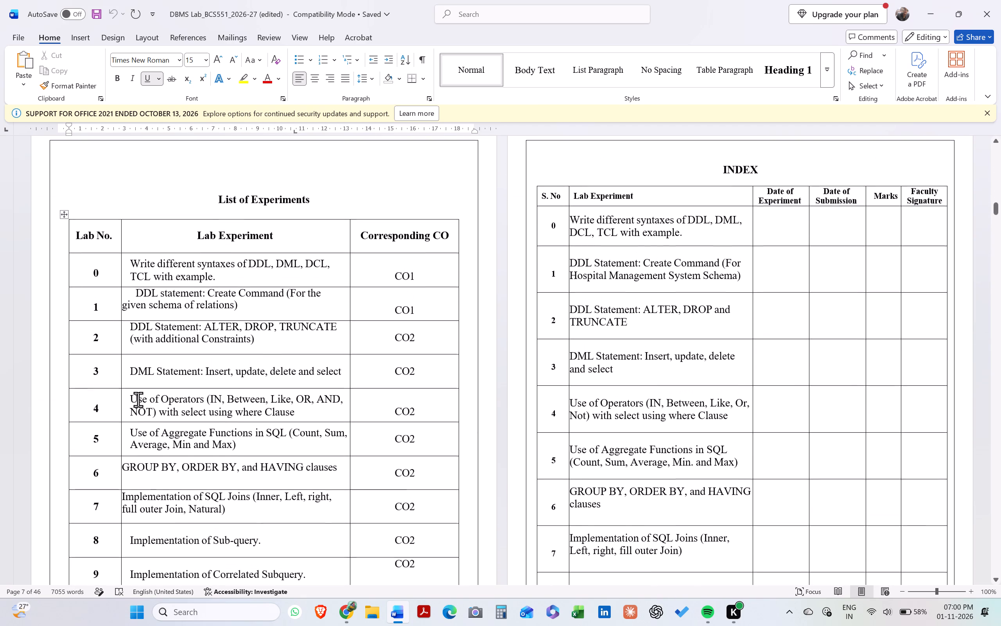
{"action": "scroll", "coordinate": [138, 399], "scroll_direction": "down", "scroll_amount": 12}
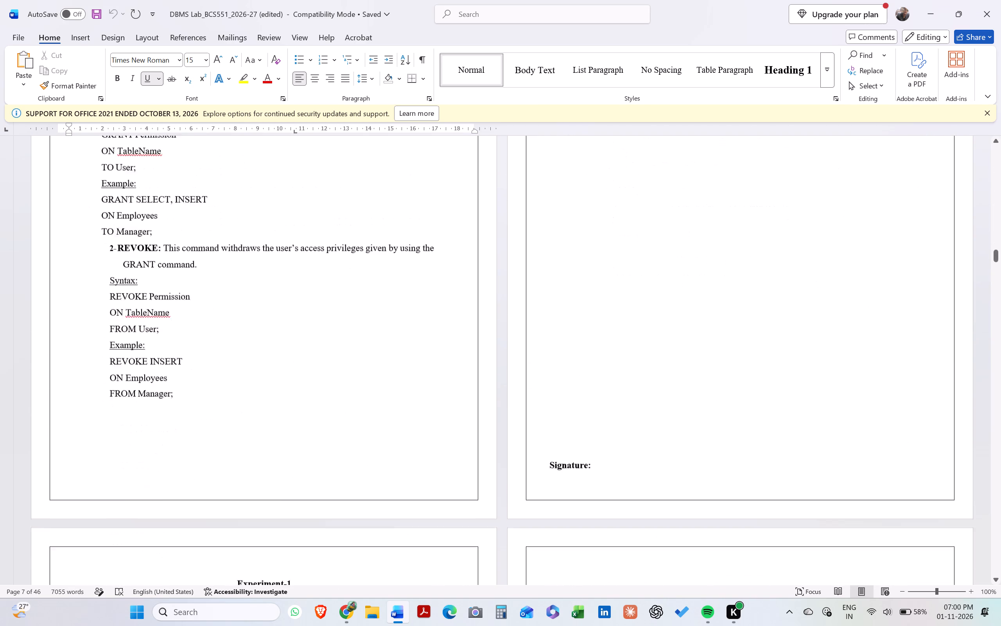
{"action": "scroll", "coordinate": [138, 399], "scroll_direction": "down", "scroll_amount": 19}
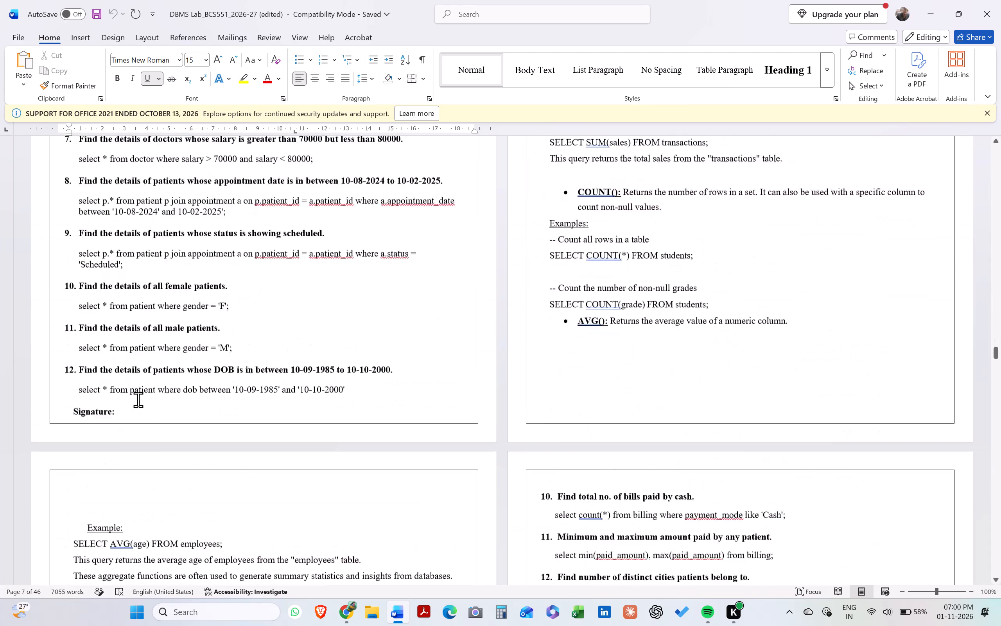
{"action": "scroll", "coordinate": [138, 399], "scroll_direction": "down", "scroll_amount": 10}
{"action": "scroll", "coordinate": [138, 399], "scroll_direction": "down", "scroll_amount": 11}
{"action": "scroll", "coordinate": [138, 399], "scroll_direction": "down", "scroll_amount": 10}
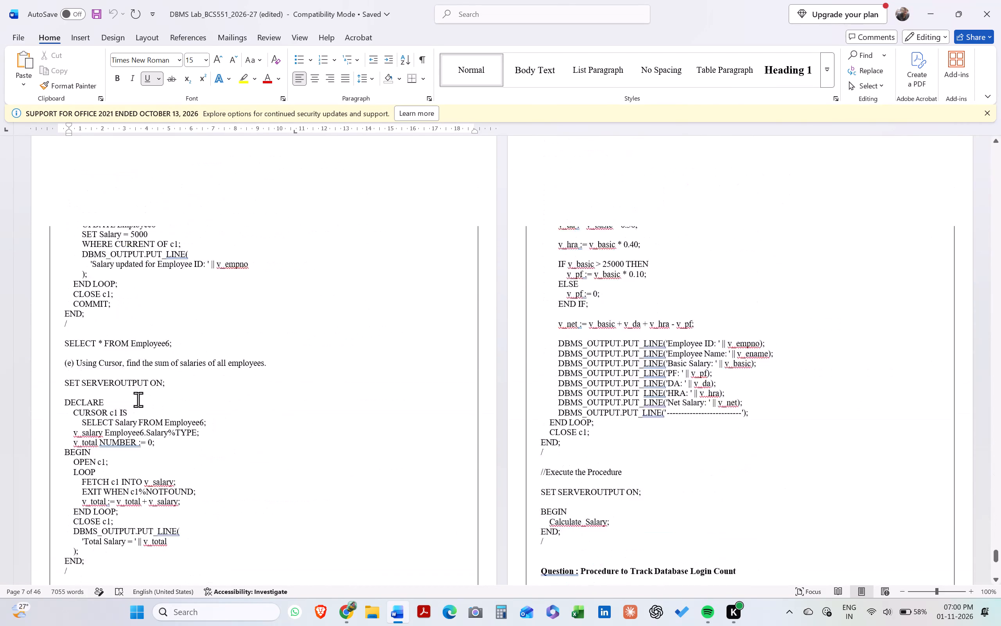
{"action": "scroll", "coordinate": [138, 399], "scroll_direction": "down", "scroll_amount": 6}
{"action": "scroll", "coordinate": [138, 399], "scroll_direction": "up", "scroll_amount": 20}
{"action": "scroll", "coordinate": [138, 399], "scroll_direction": "up", "scroll_amount": 9}
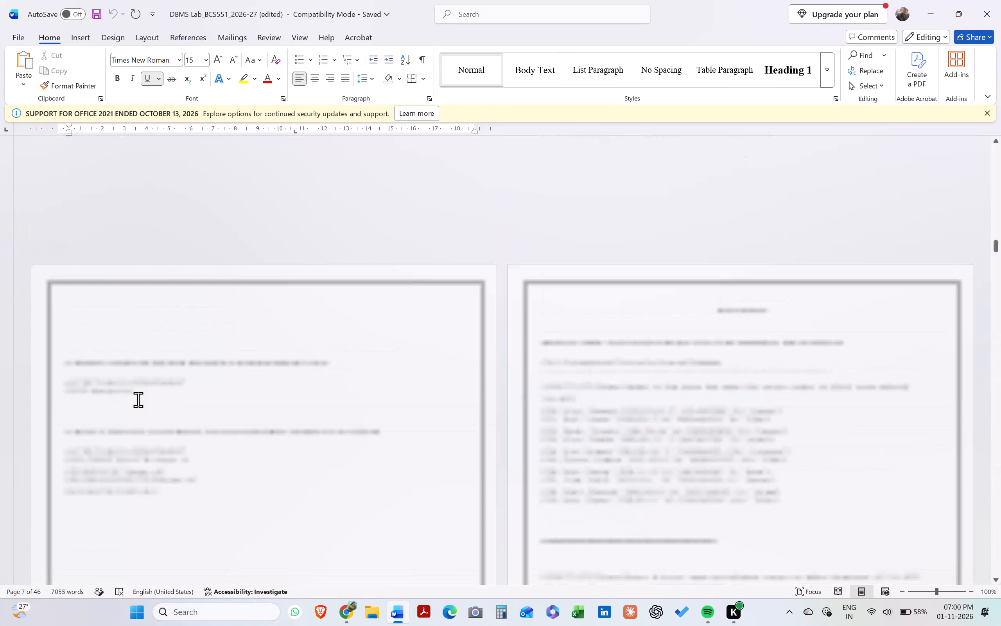
{"action": "scroll", "coordinate": [138, 399], "scroll_direction": "up", "scroll_amount": 13}
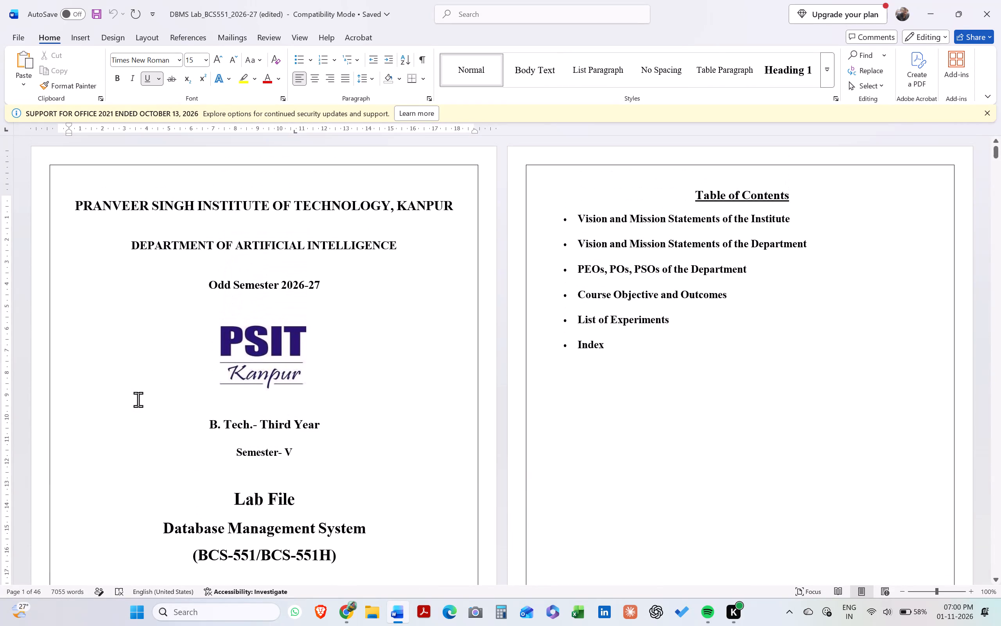
Make all the Submitted To and Submitted By labels on the DBMS Lab cover page bold.
{"action": "scroll", "coordinate": [261, 457], "scroll_direction": "down", "scroll_amount": 1}
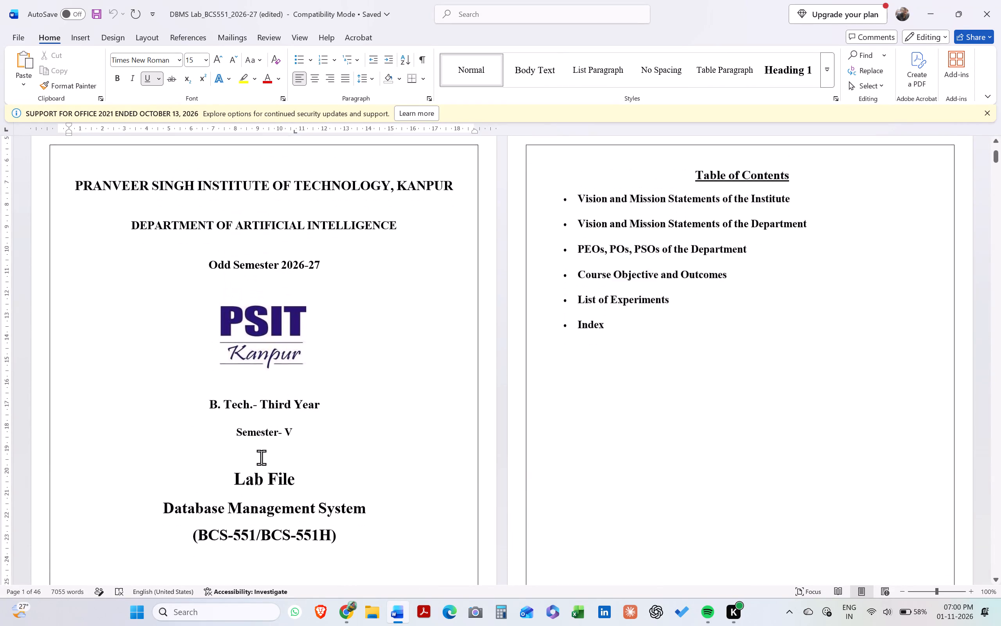
{"action": "scroll", "coordinate": [261, 457], "scroll_direction": "down", "scroll_amount": 1}
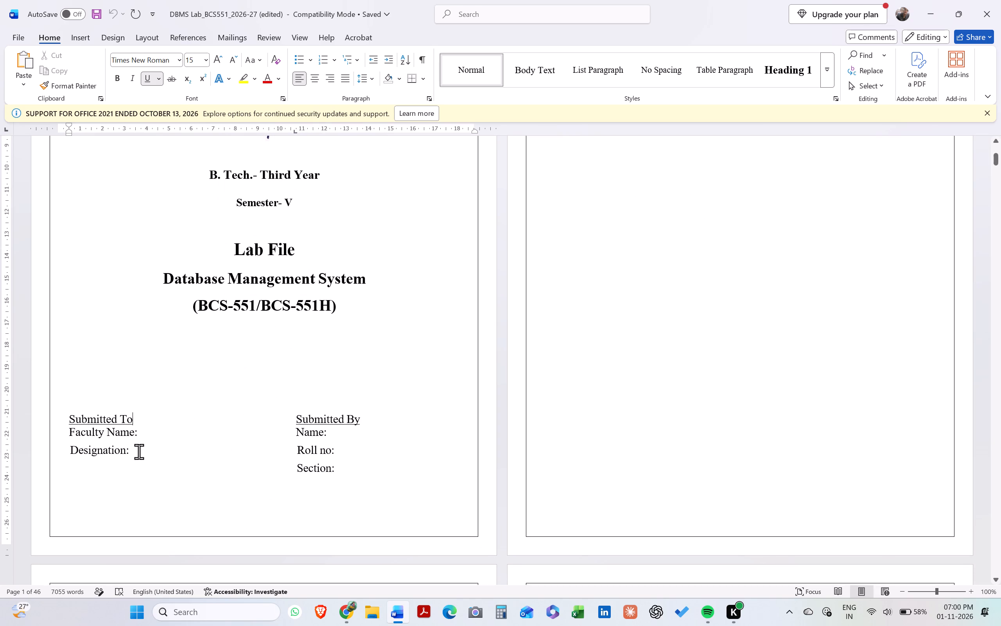
{"action": "left_click_drag", "start_coordinate": [135, 446], "coordinate": [75, 423]}
{"action": "left_click_drag", "start_coordinate": [354, 466], "coordinate": [147, 438]}
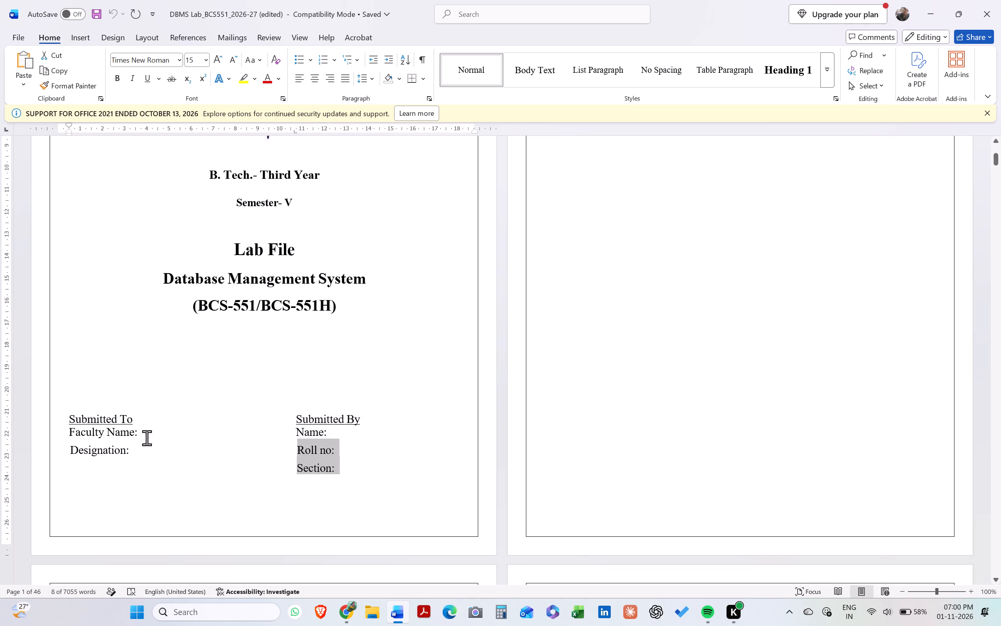
{"action": "left_click_drag", "start_coordinate": [147, 438], "coordinate": [71, 420]}
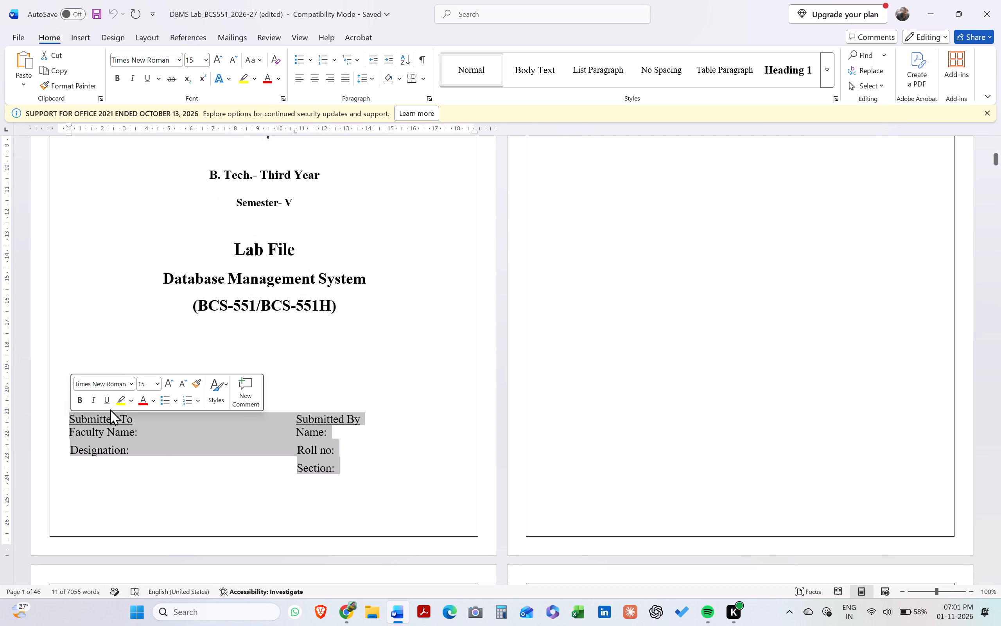
{"action": "left_click", "coordinate": [85, 401]}
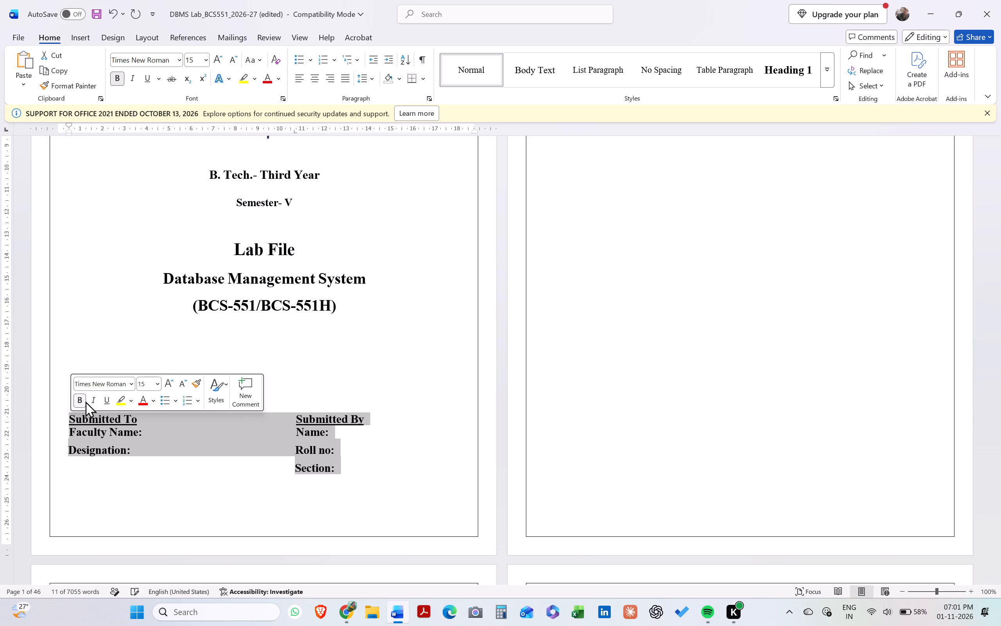
{"action": "left_click", "coordinate": [121, 426]}
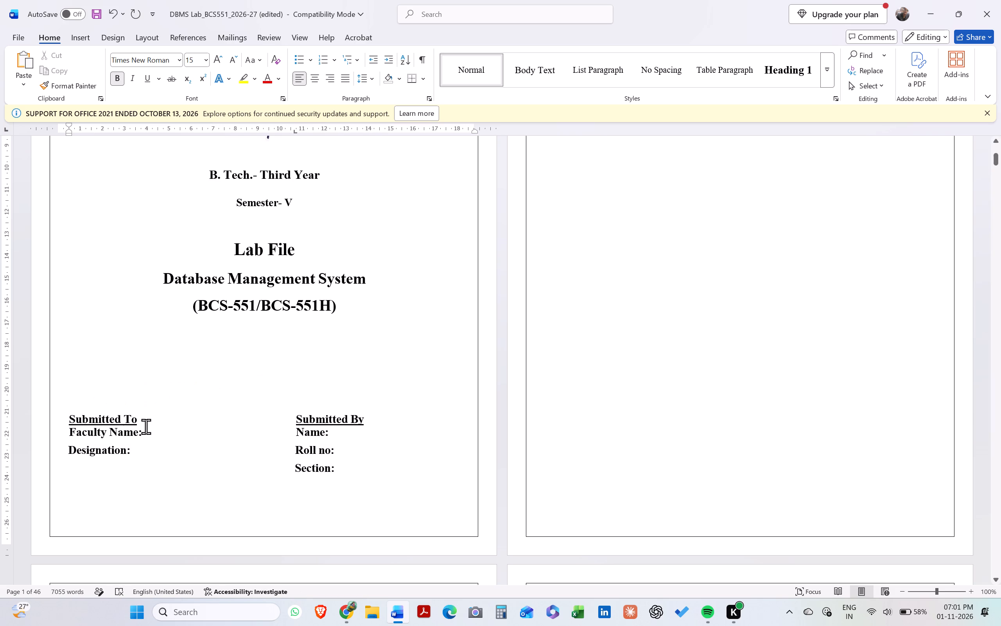
Enter the faculty member's name with the title "Mrs." after the Faculty Name label on the DBMS Lab cover page.
{"action": "left_click", "coordinate": [146, 432]}
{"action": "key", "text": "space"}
Enter the faculty member's name after the Faculty Name label under Submitted To on the DBMS Lab cover page.
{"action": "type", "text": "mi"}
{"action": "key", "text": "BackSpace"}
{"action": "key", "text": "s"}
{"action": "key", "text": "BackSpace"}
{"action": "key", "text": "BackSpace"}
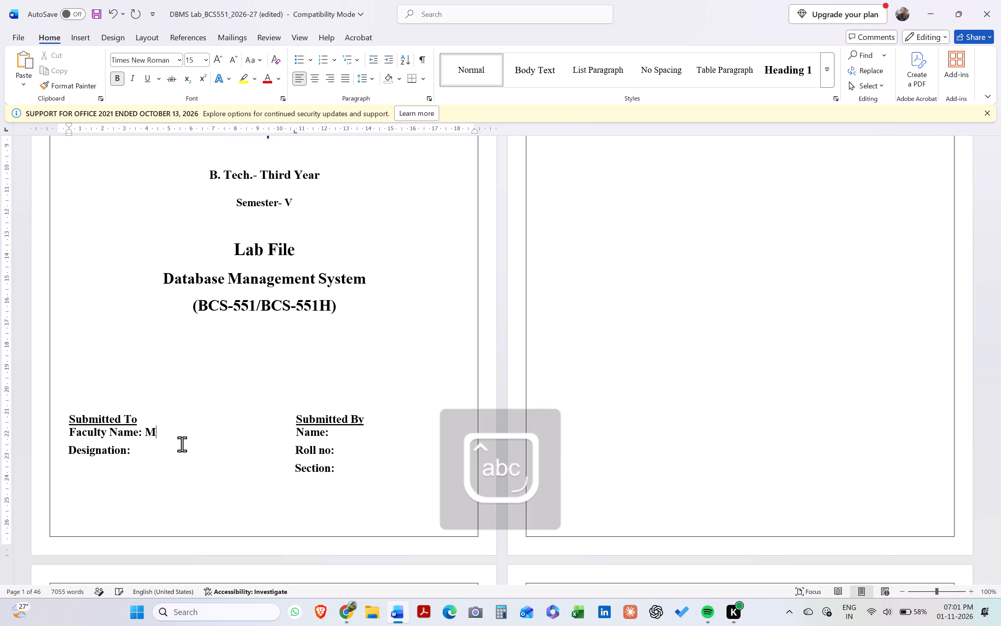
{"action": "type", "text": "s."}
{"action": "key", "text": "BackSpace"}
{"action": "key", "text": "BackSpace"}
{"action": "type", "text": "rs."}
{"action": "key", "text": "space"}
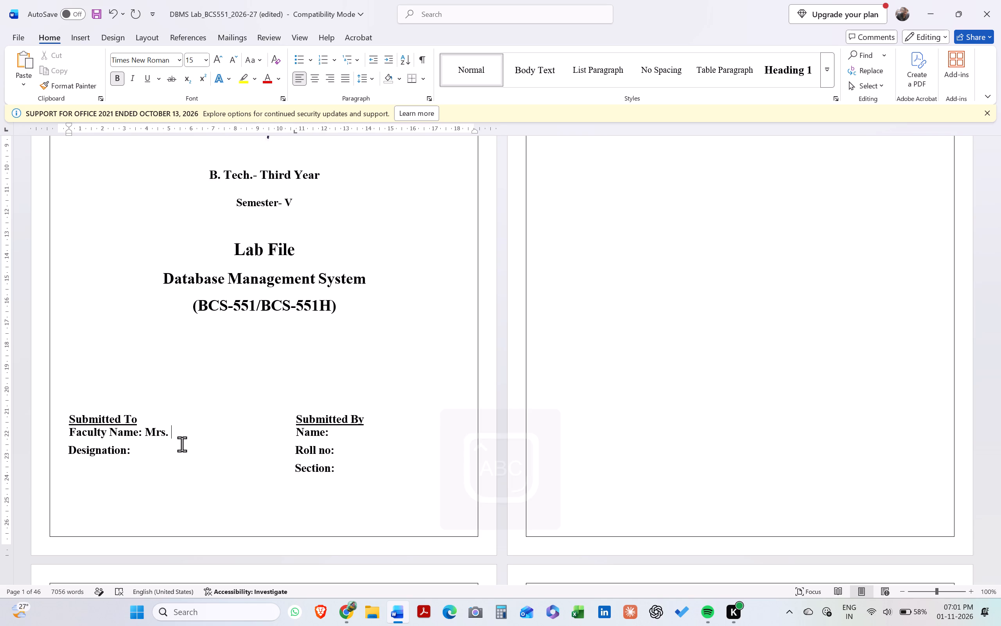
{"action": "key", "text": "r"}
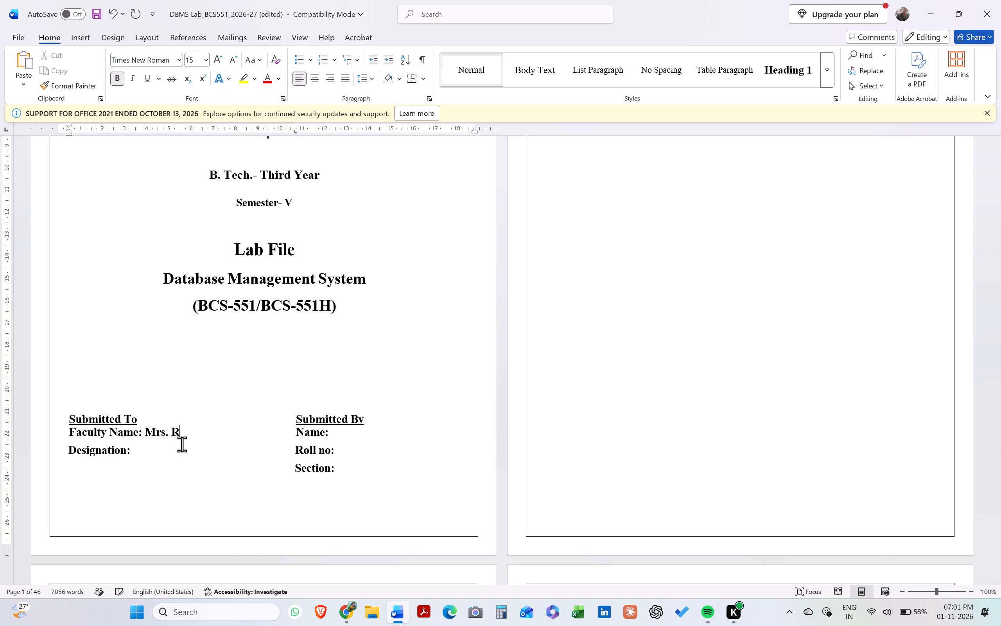
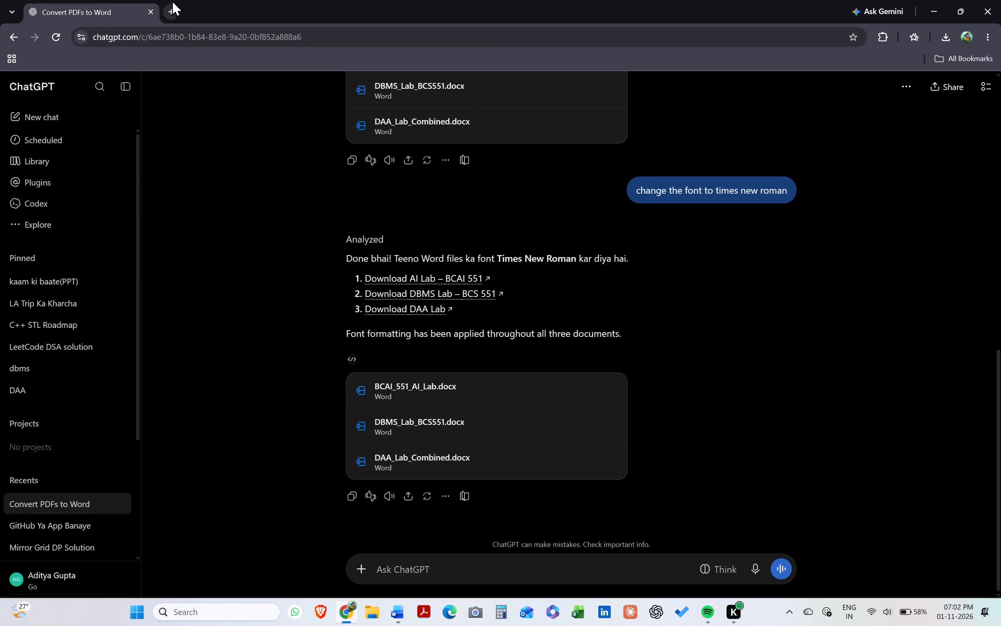
Open iLovePDF's Word to PDF converter in a new browser tab.
{"action": "left_click", "coordinate": [168, 6]}
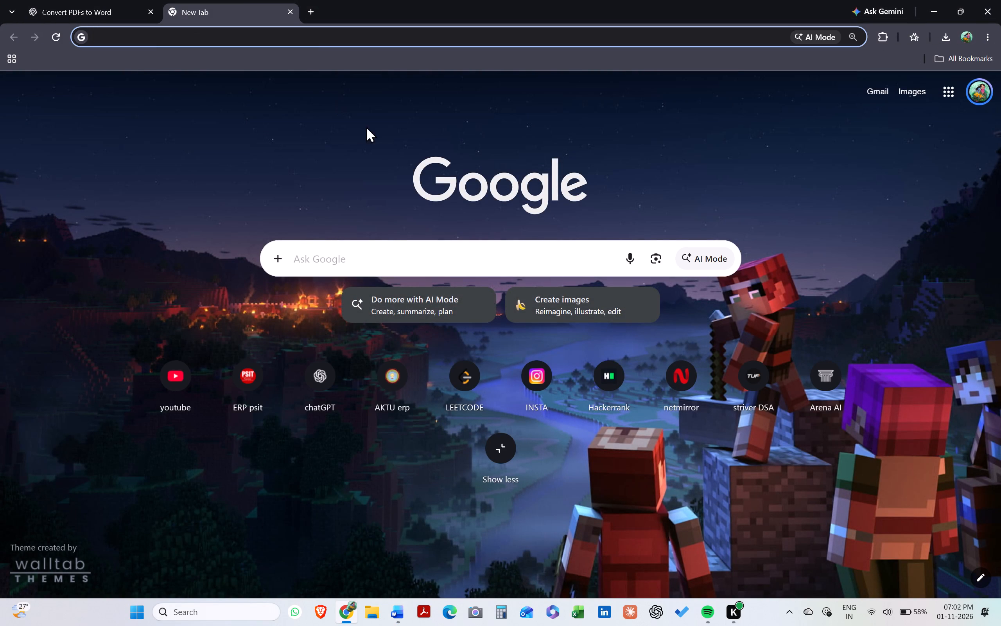
{"action": "left_click", "coordinate": [396, 251]}
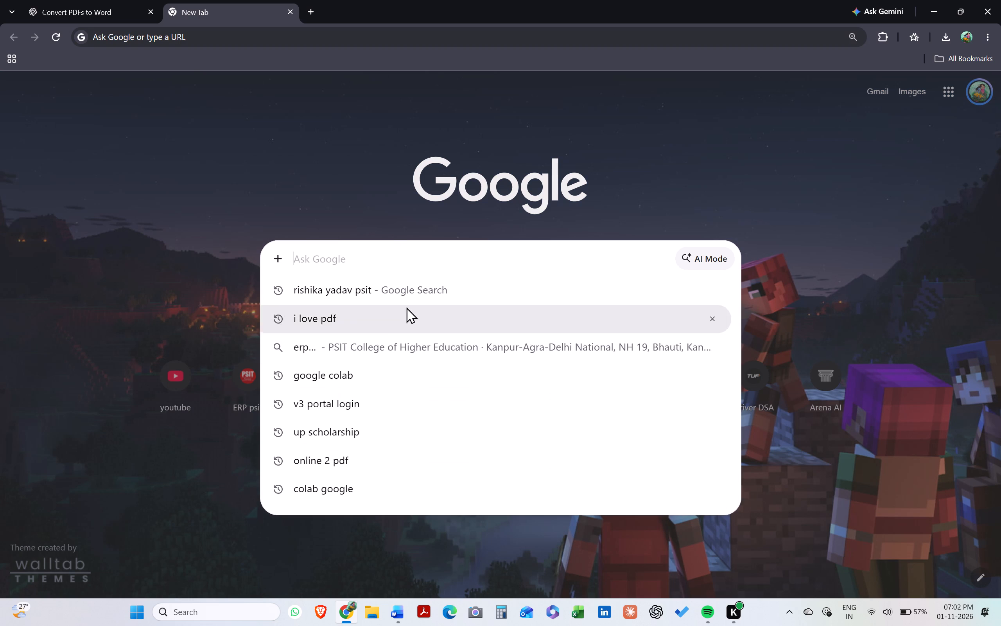
{"action": "left_click", "coordinate": [379, 311]}
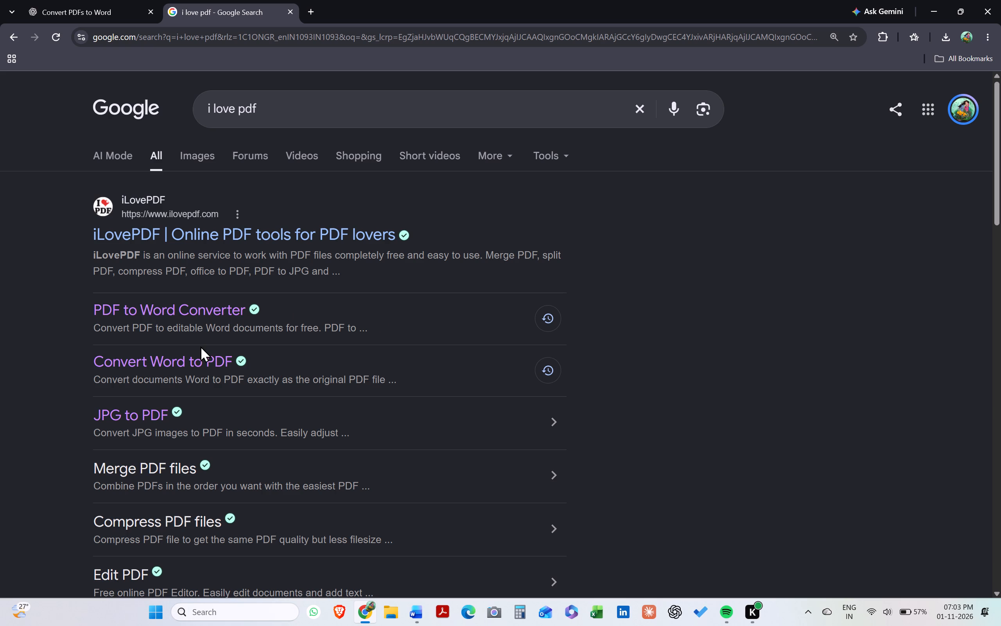
{"action": "left_click", "coordinate": [200, 365]}
Convert the "BCAI 551 for AI department final" Word file from the personal OneDrive Documents folder to PDF and download it.
{"action": "left_click", "coordinate": [495, 200]}
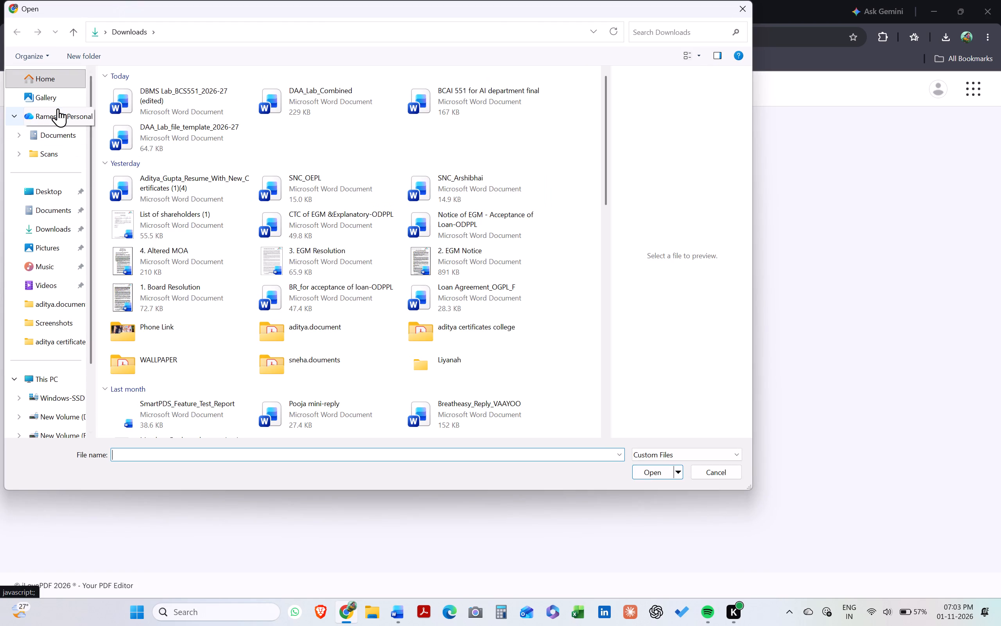
{"action": "left_click", "coordinate": [58, 110]}
{"action": "double_click", "coordinate": [186, 97]}
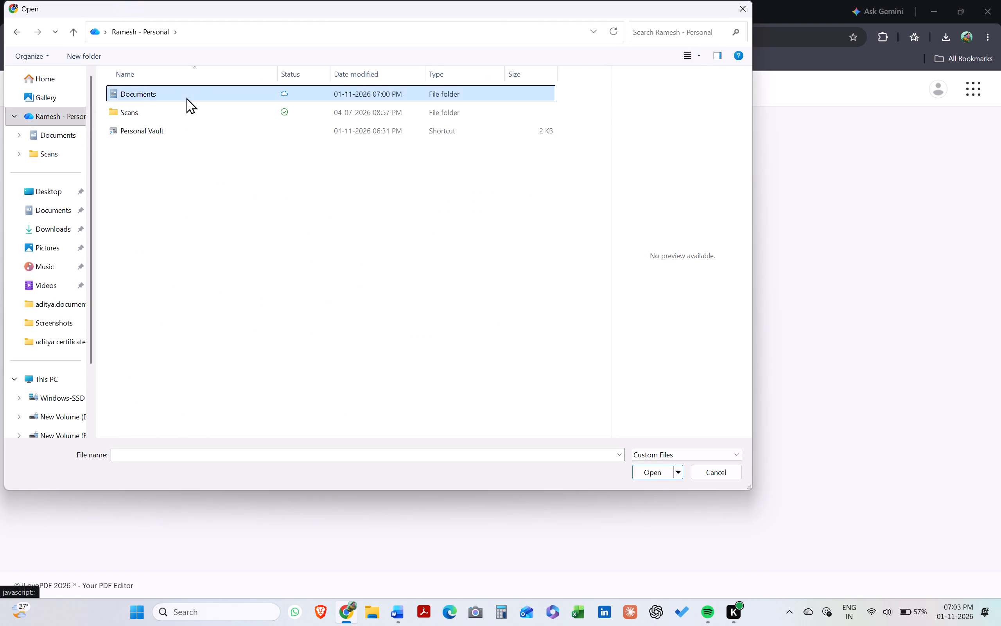
{"action": "left_click", "coordinate": [272, 314]}
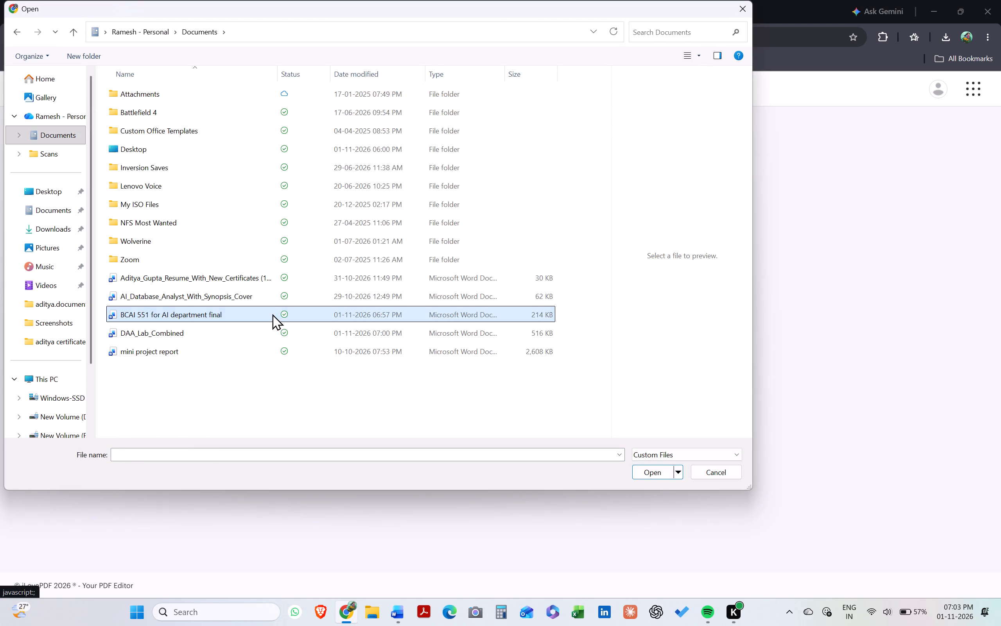
{"action": "left_click", "coordinate": [185, 331], "text": "ctrl"}
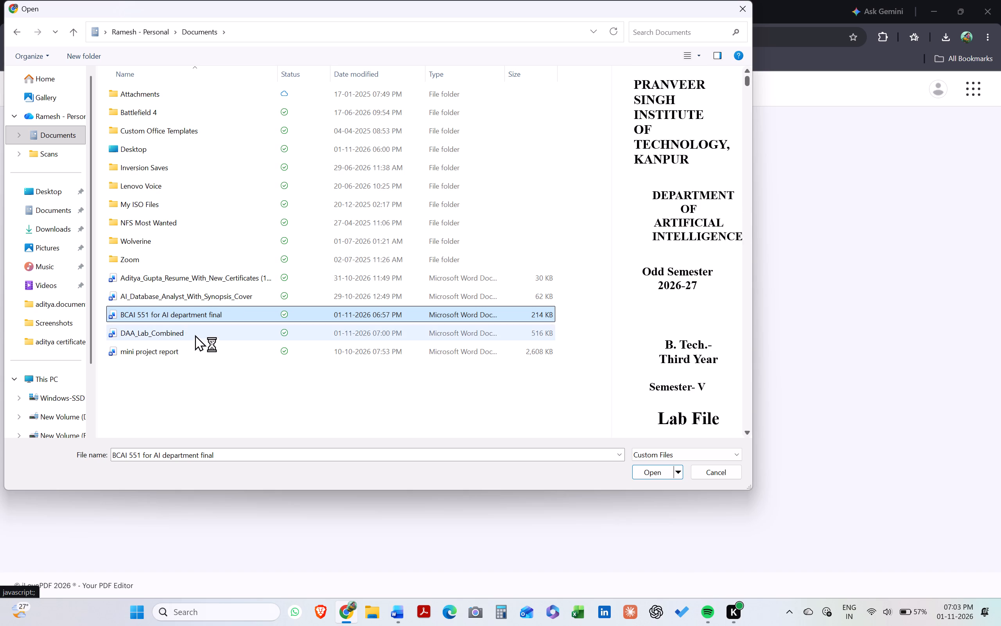
{"action": "left_click", "coordinate": [199, 332], "text": "ctrl"}
{"action": "left_click", "coordinate": [199, 332], "text": "ctrl"}
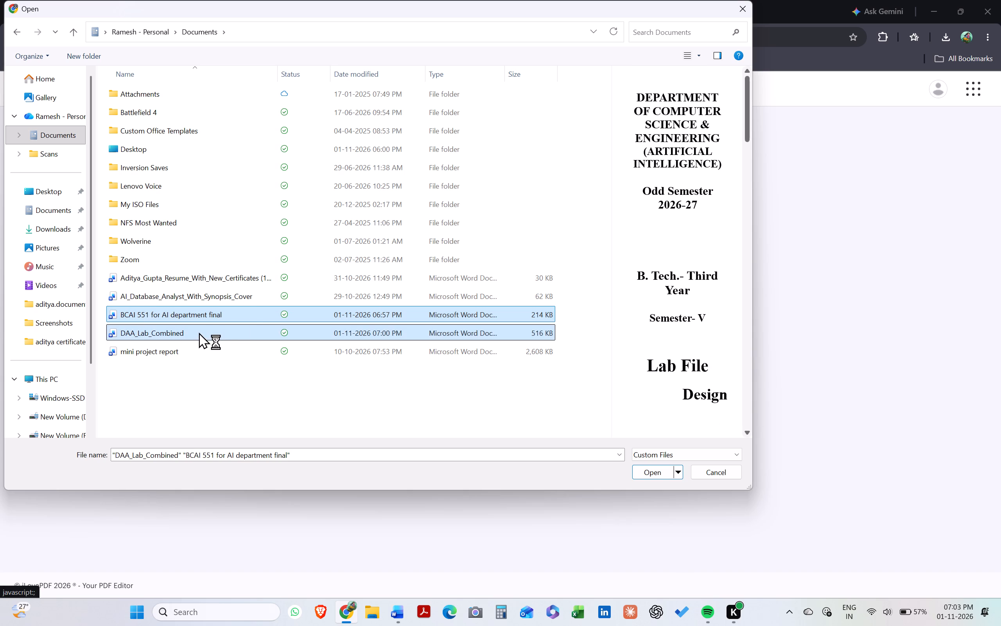
{"action": "left_click", "coordinate": [199, 332]}
{"action": "left_click", "coordinate": [219, 319]}
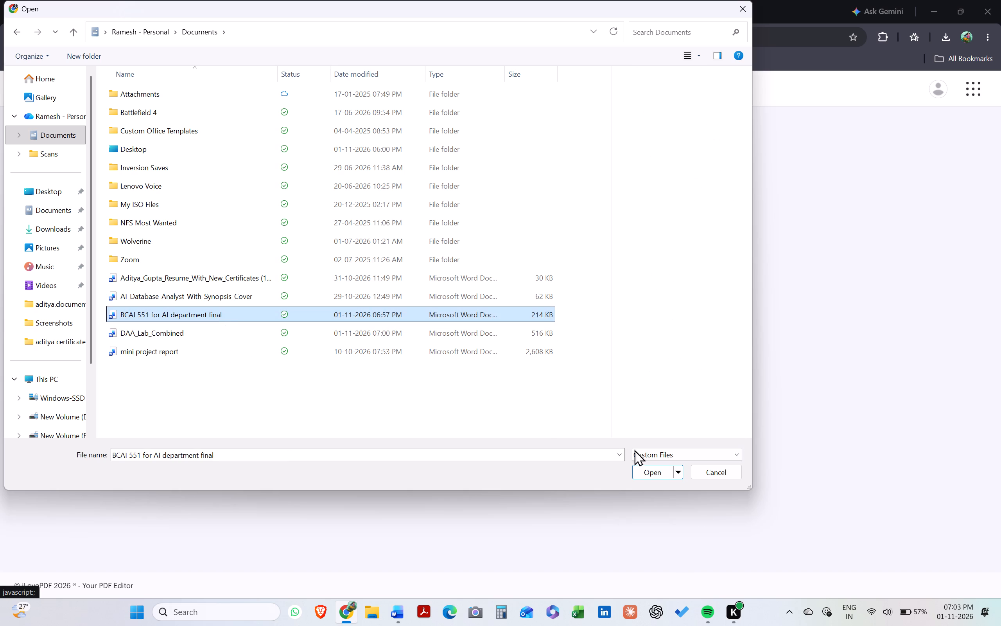
{"action": "left_click", "coordinate": [659, 469]}
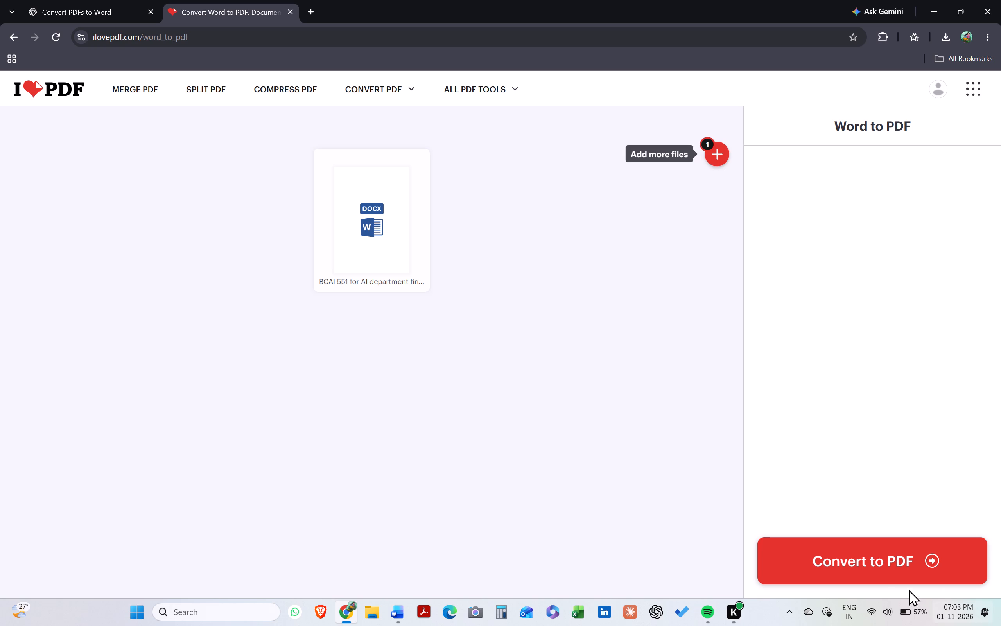
{"action": "left_click", "coordinate": [898, 565]}
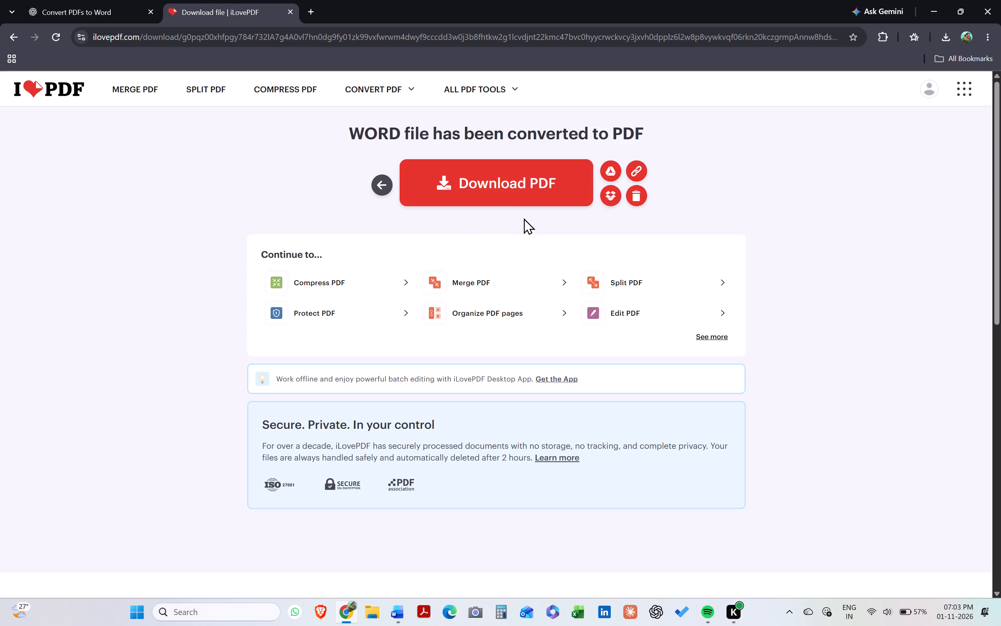
{"action": "left_click", "coordinate": [505, 190]}
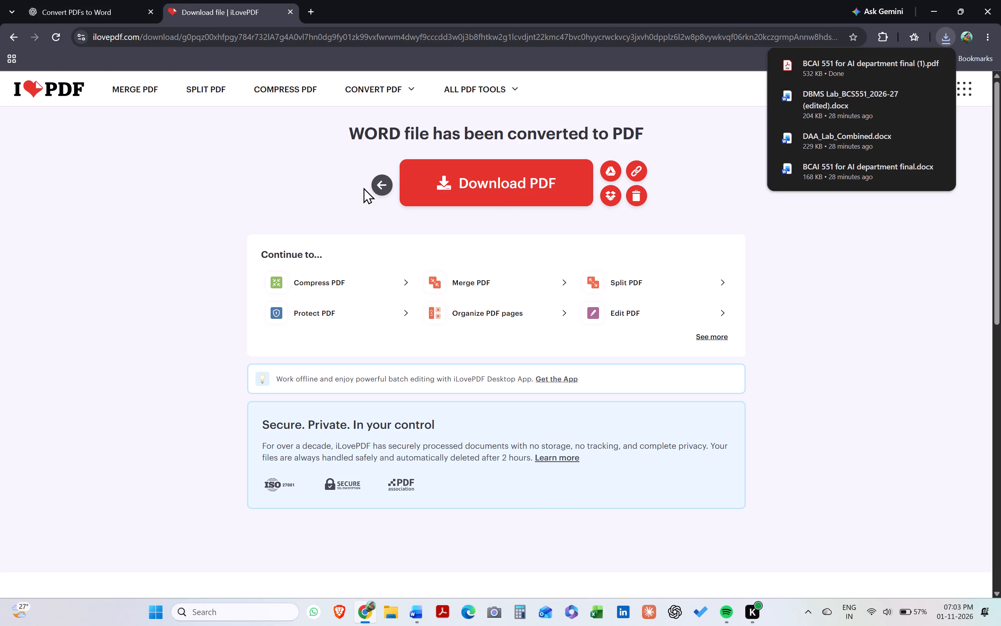
Convert the DAA_Lab_Combined Word file from the same Documents folder to PDF and download it.
{"action": "left_click", "coordinate": [385, 191]}
{"action": "left_click", "coordinate": [452, 210]}
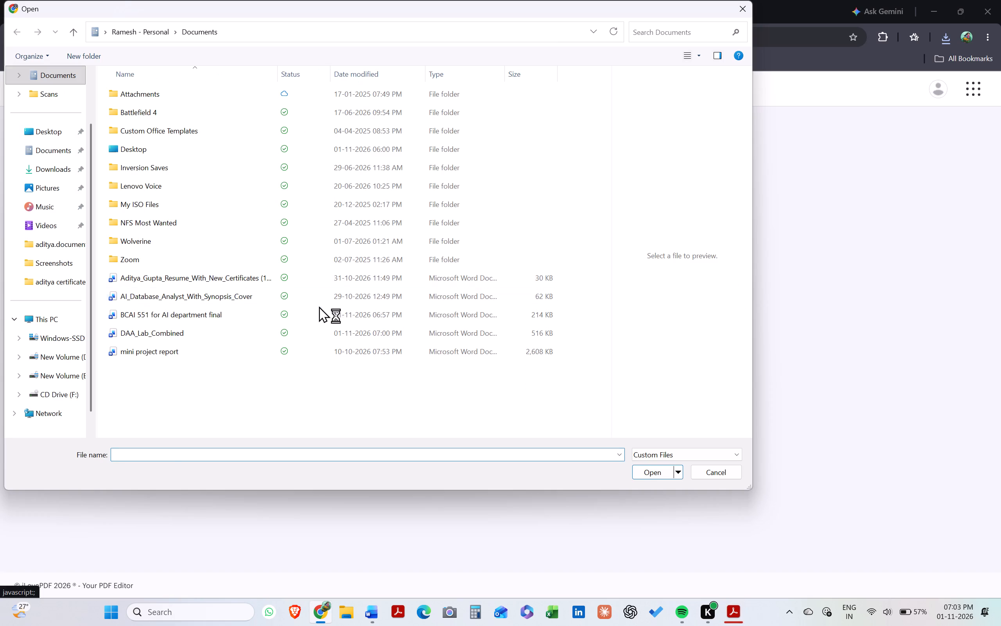
{"action": "left_click", "coordinate": [310, 331]}
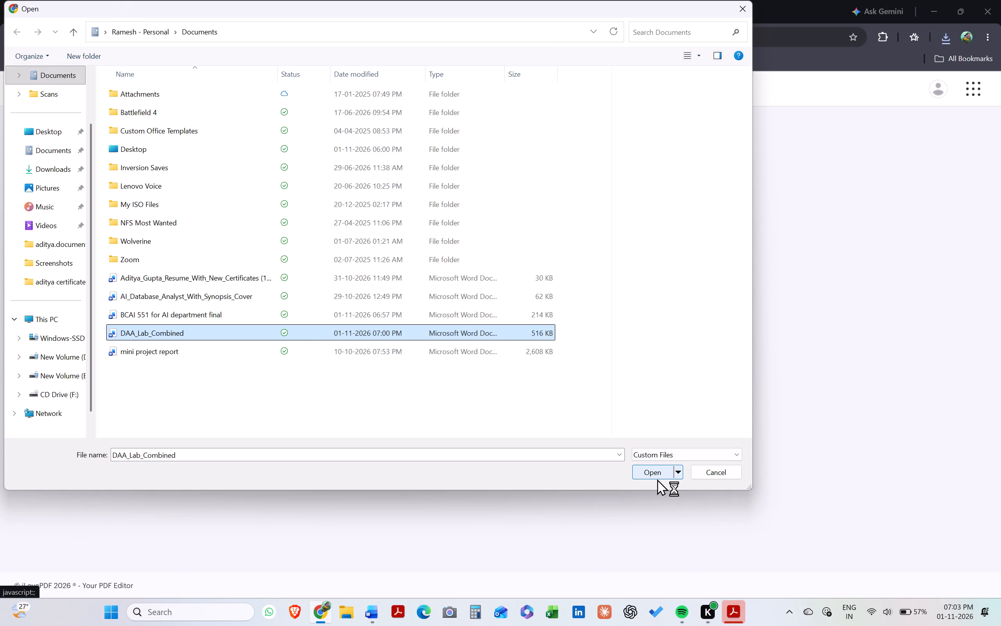
{"action": "left_click", "coordinate": [657, 479]}
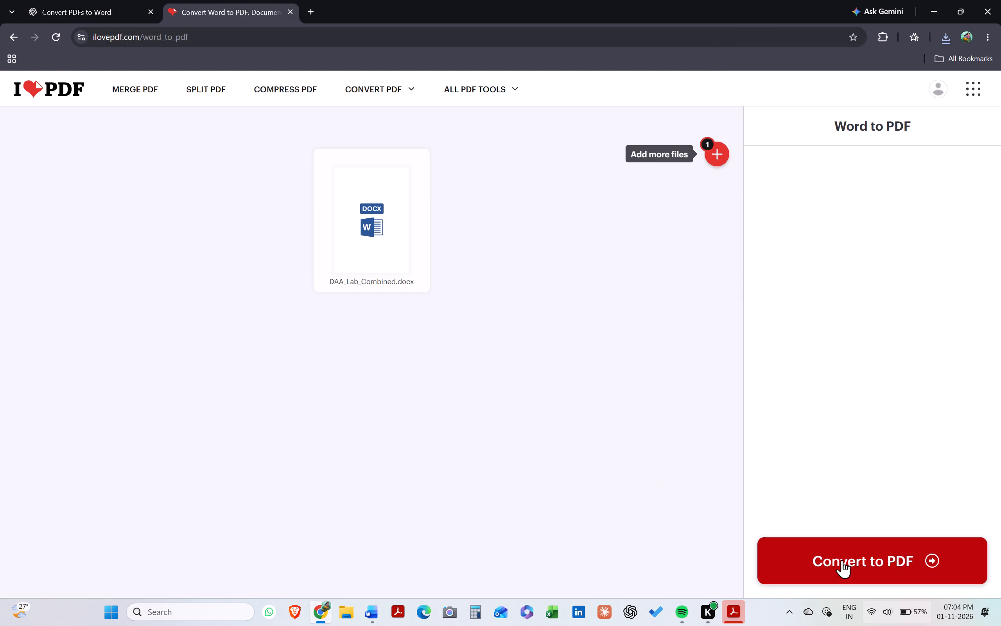
{"action": "left_click", "coordinate": [838, 555]}
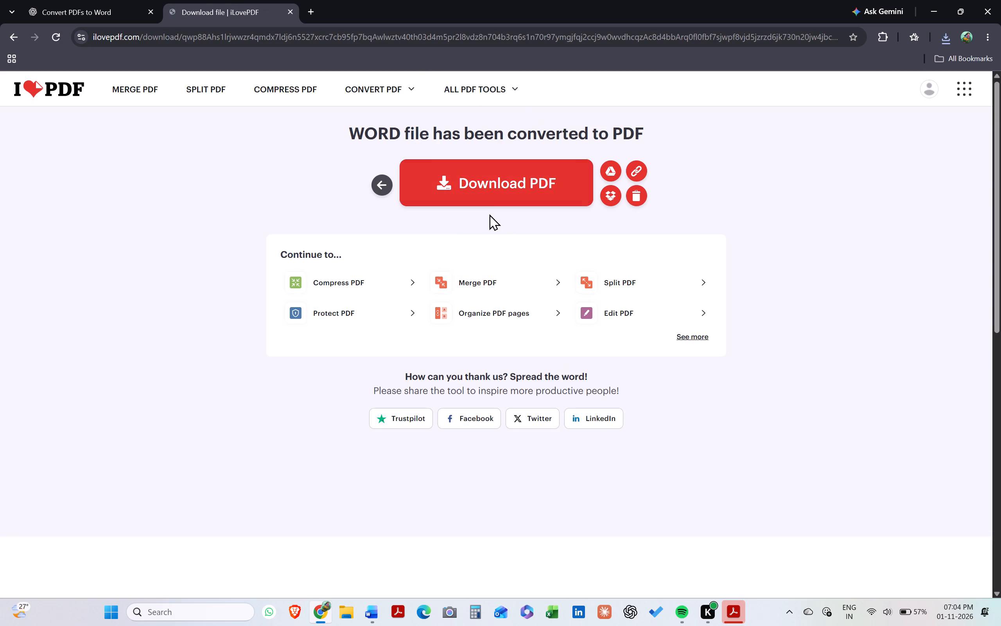
{"action": "left_click", "coordinate": [485, 196]}
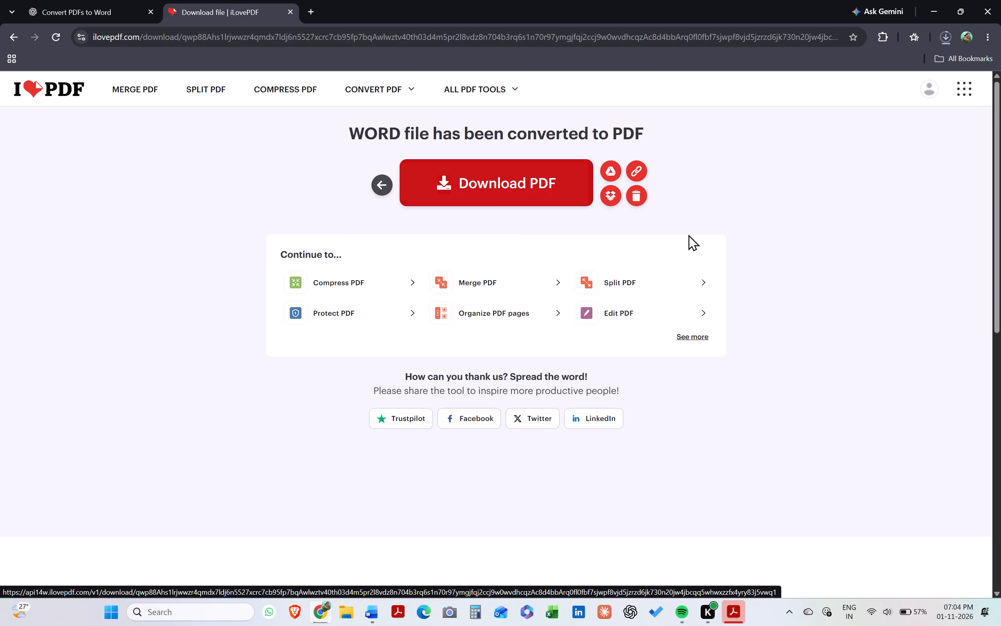
Check the cover pages of the downloaded BCAI 551 and DAA Lab PDFs in Adobe Acrobat.
{"action": "scroll", "coordinate": [629, 324], "scroll_direction": "down", "scroll_amount": 2}
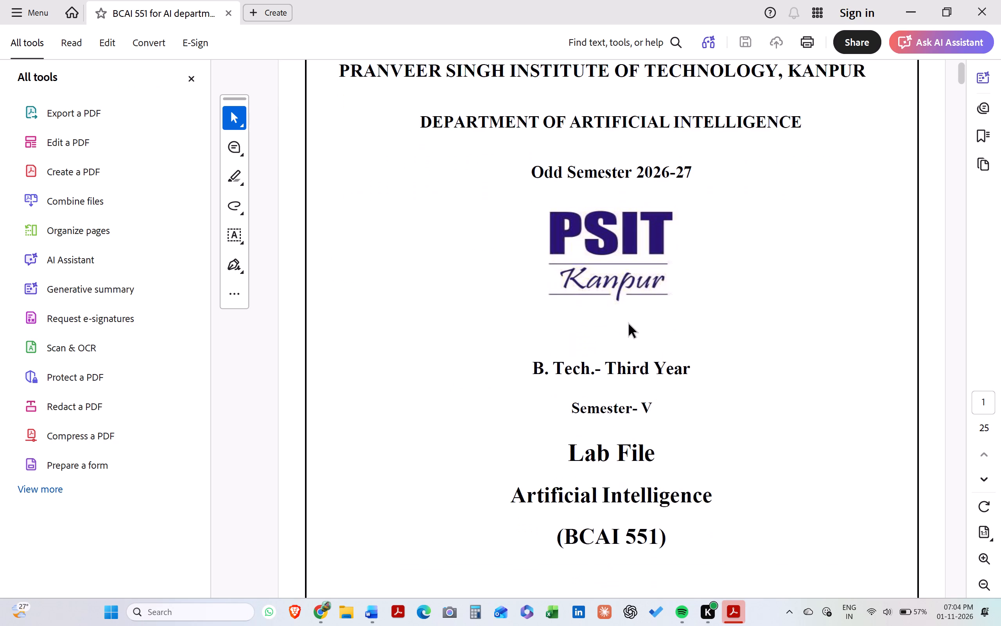
{"action": "scroll", "coordinate": [629, 324], "scroll_direction": "down", "scroll_amount": 3}
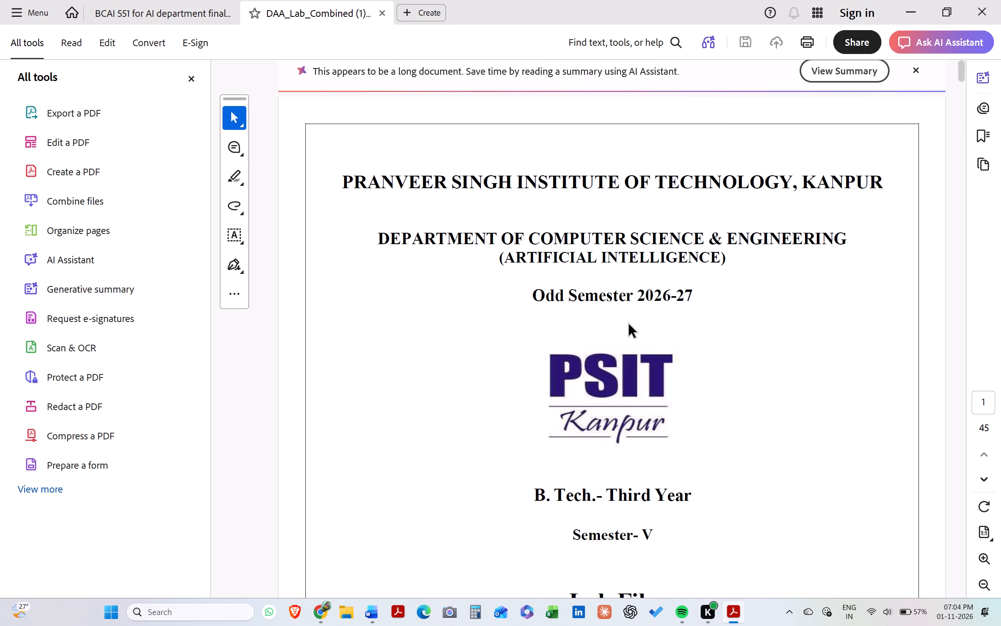
{"action": "scroll", "coordinate": [629, 324], "scroll_direction": "down", "scroll_amount": 3}
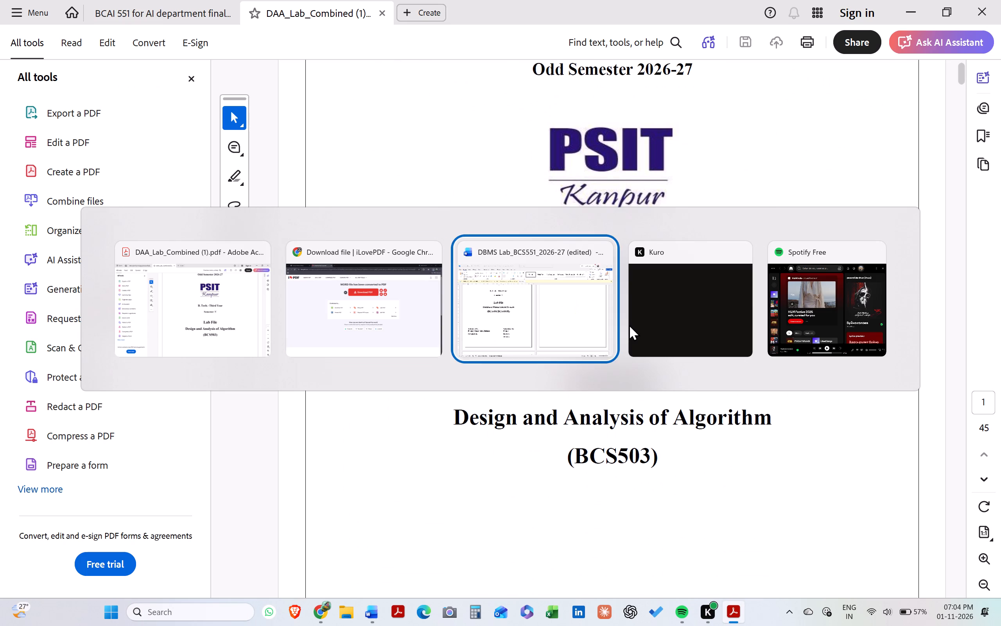